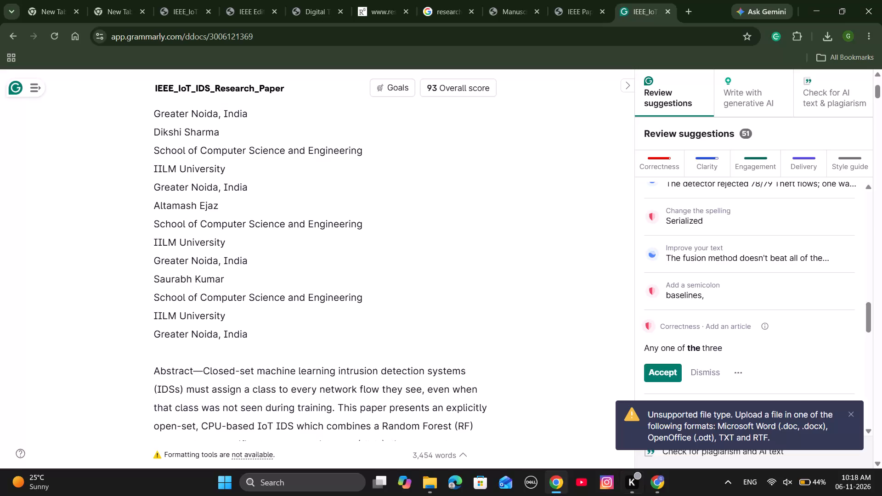
Open the IEEE_IoT_IDS_Research_Paper Word document from the Major Project folder.
click(430, 476)
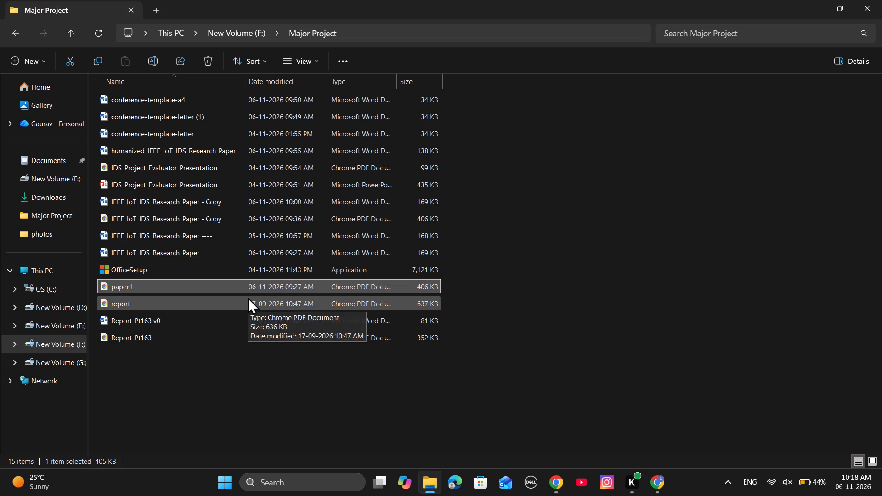
triple_click(221, 251)
click(221, 251)
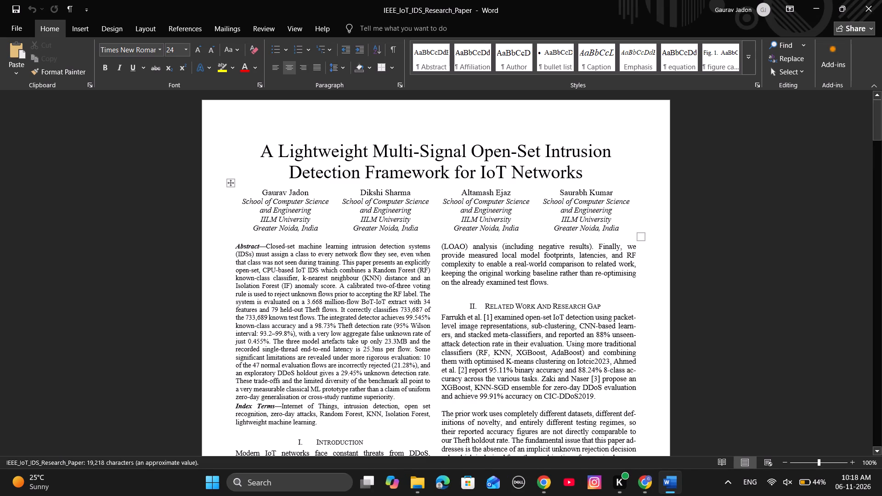
Copy the fourth author's name and affiliation block and paste it on a new line beneath the original.
drag(554, 192, 624, 225)
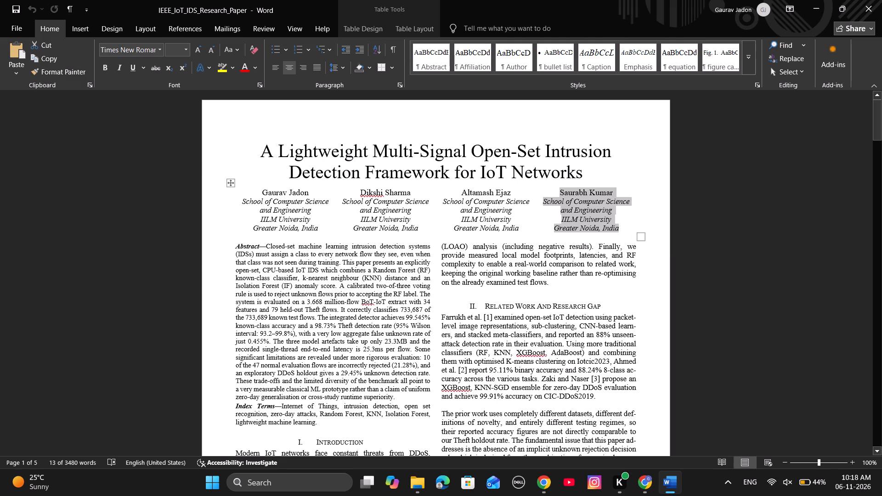
key(ctrl+c)
click(628, 223)
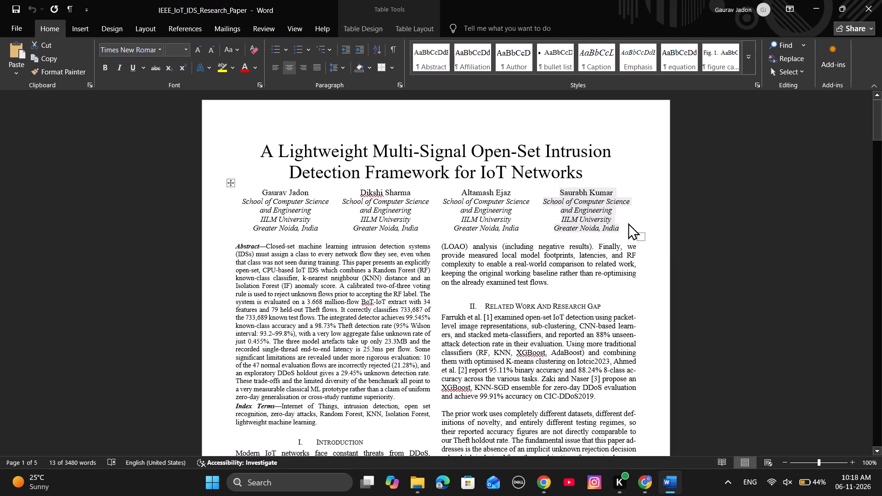
click(623, 228)
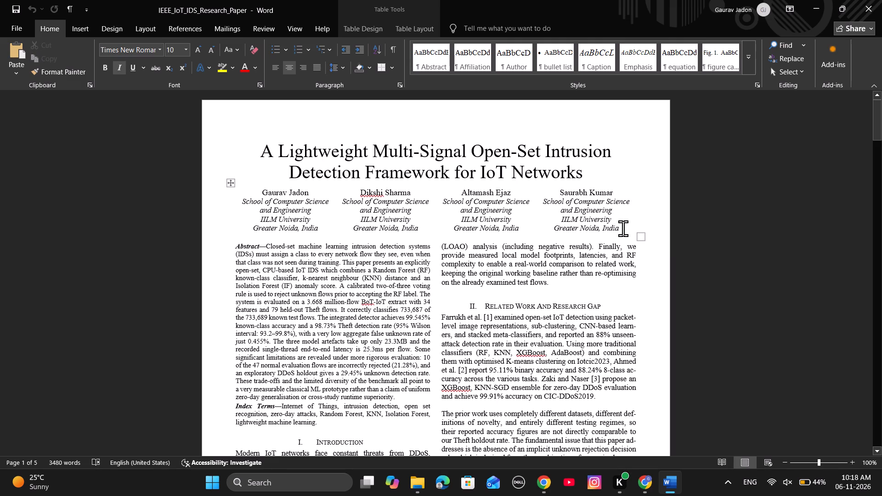
key(Return)
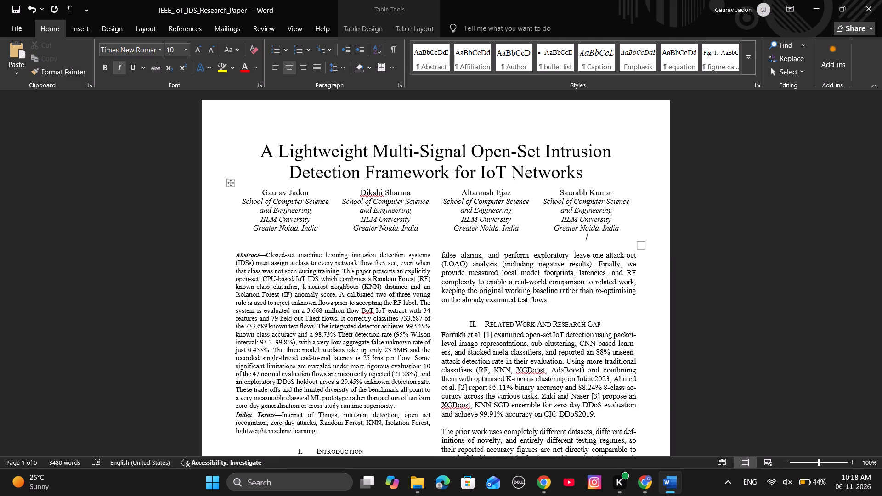
key(ctrl+v)
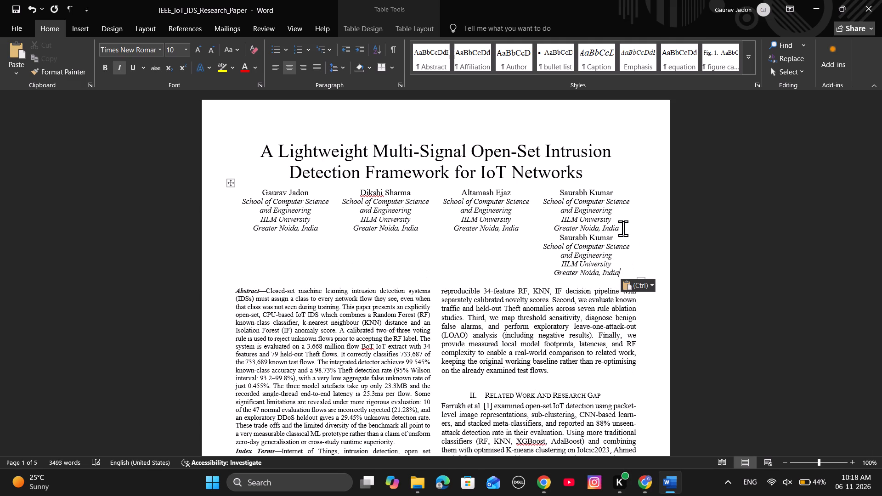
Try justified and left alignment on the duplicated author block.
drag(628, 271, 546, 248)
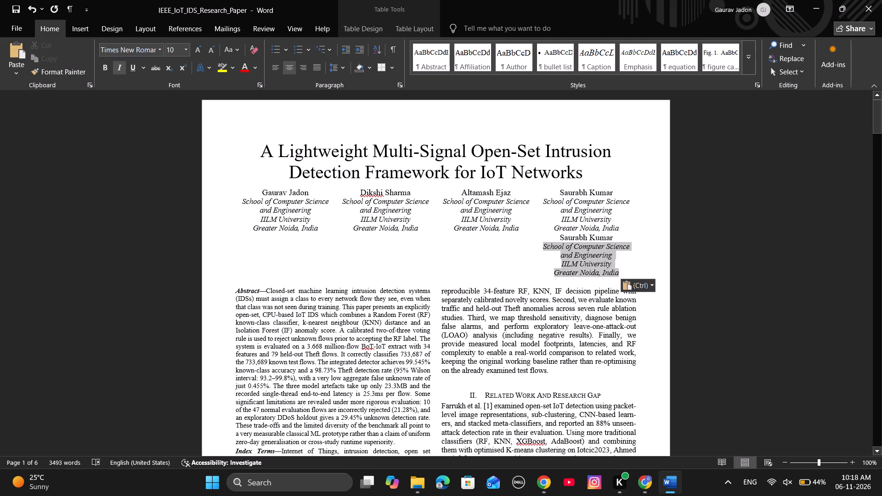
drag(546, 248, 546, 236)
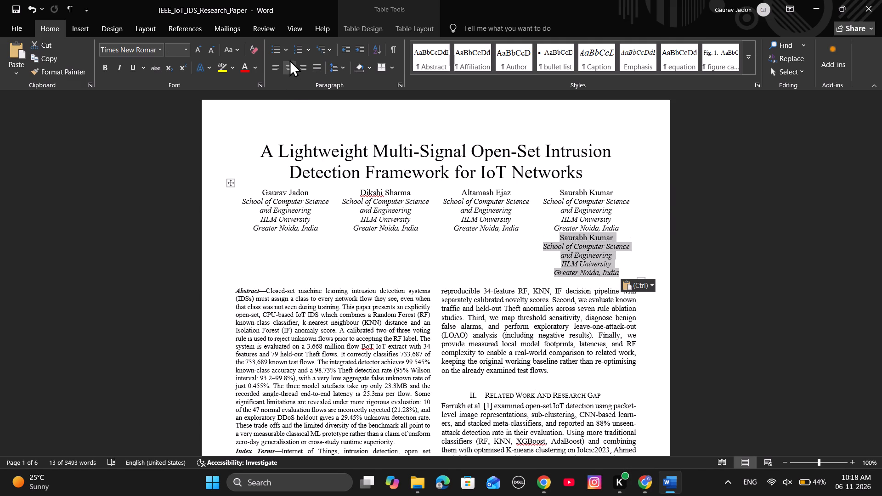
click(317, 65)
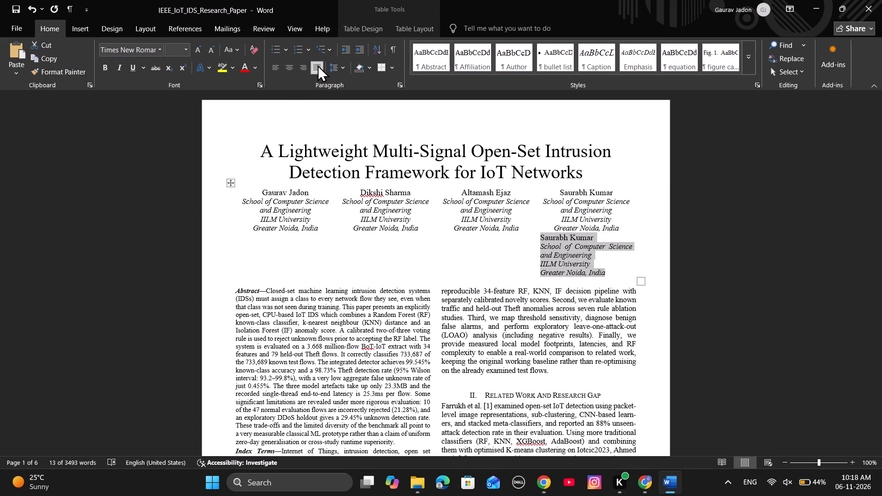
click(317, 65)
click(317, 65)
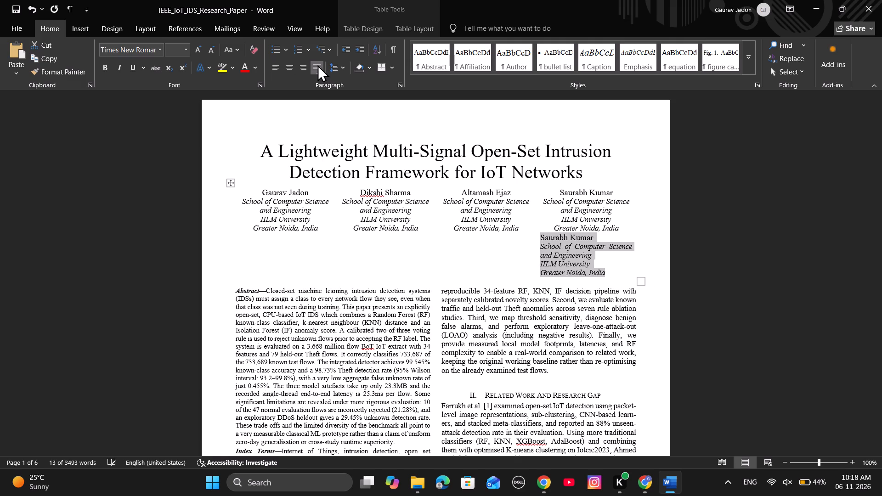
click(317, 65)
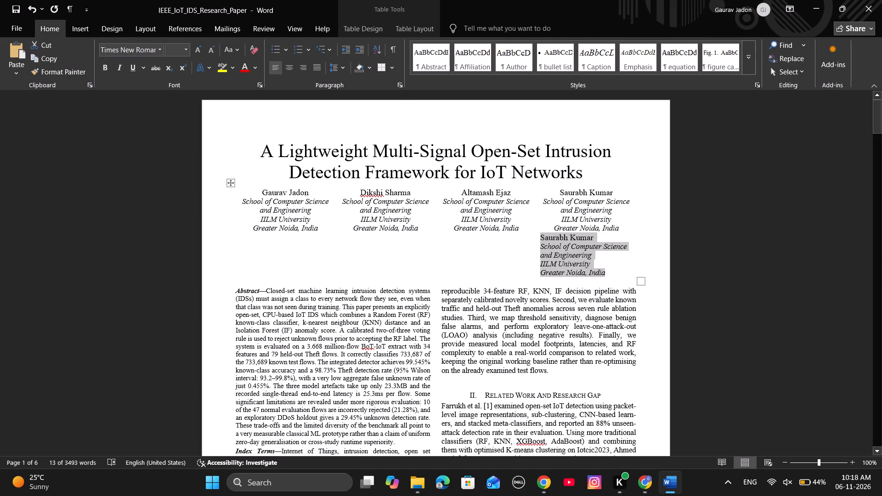
Move the duplicated author block from the fourth column to a new line beneath the second author's affiliation.
click(622, 268)
drag(622, 268, 542, 239)
key(ctrl+x)
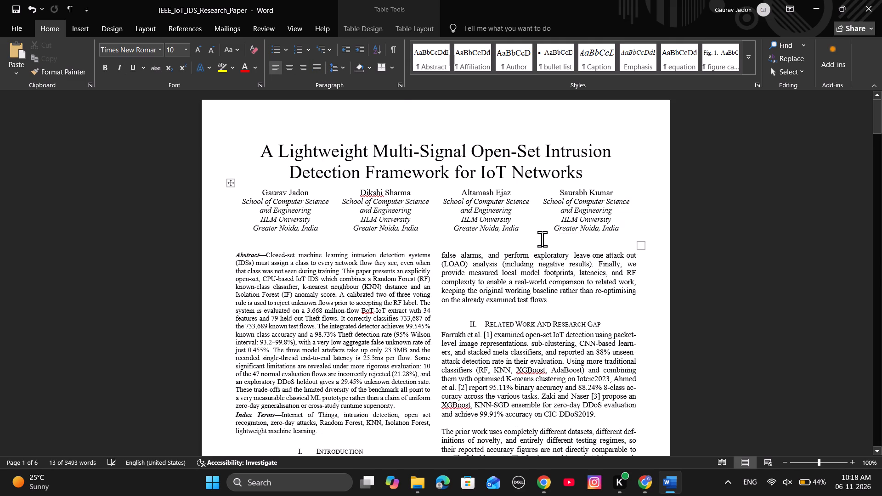
click(431, 242)
double_click(431, 242)
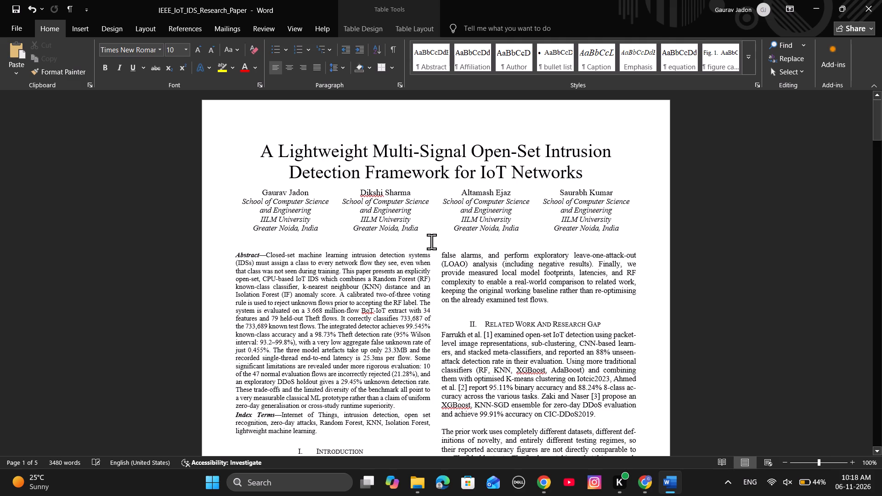
click(391, 242)
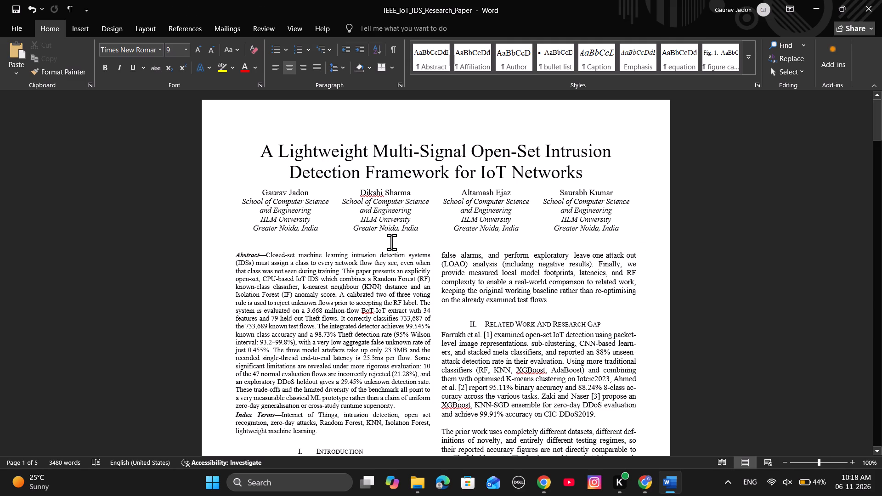
click(288, 238)
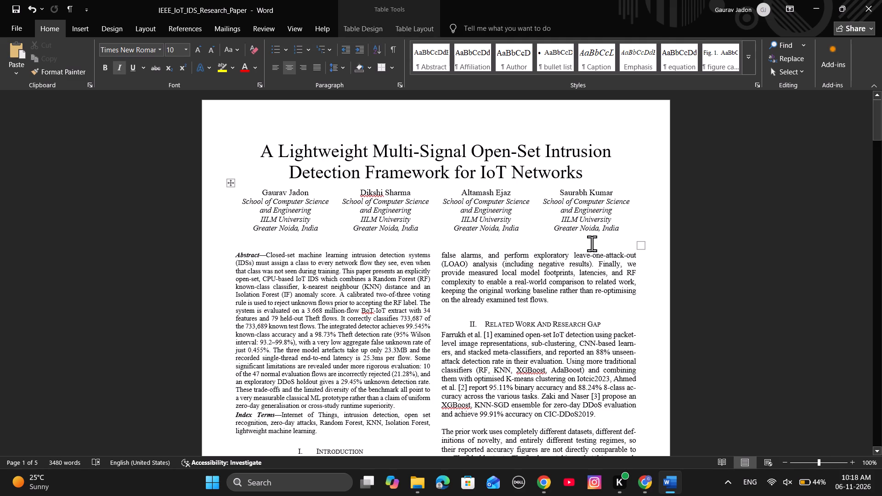
click(619, 229)
click(331, 236)
click(641, 229)
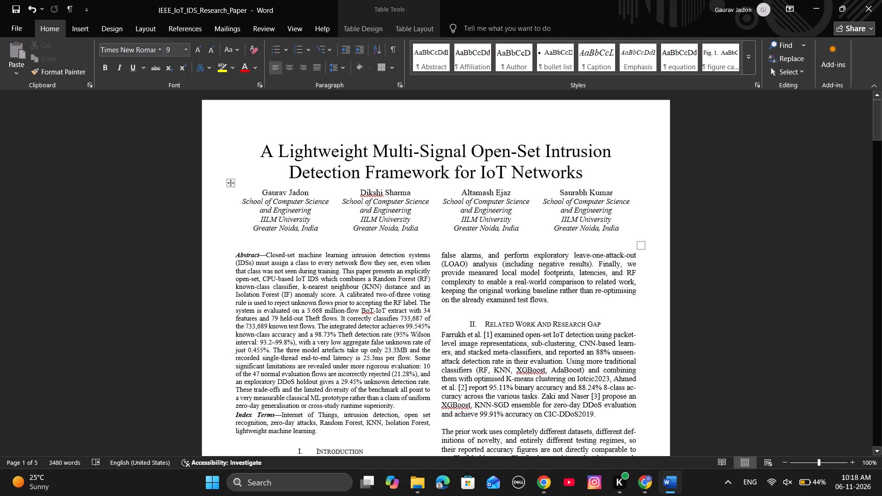
click(418, 230)
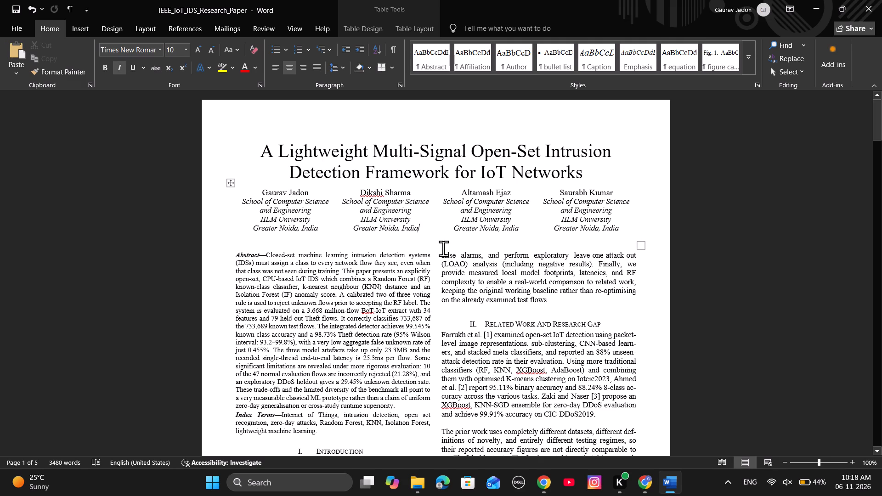
key(Return)
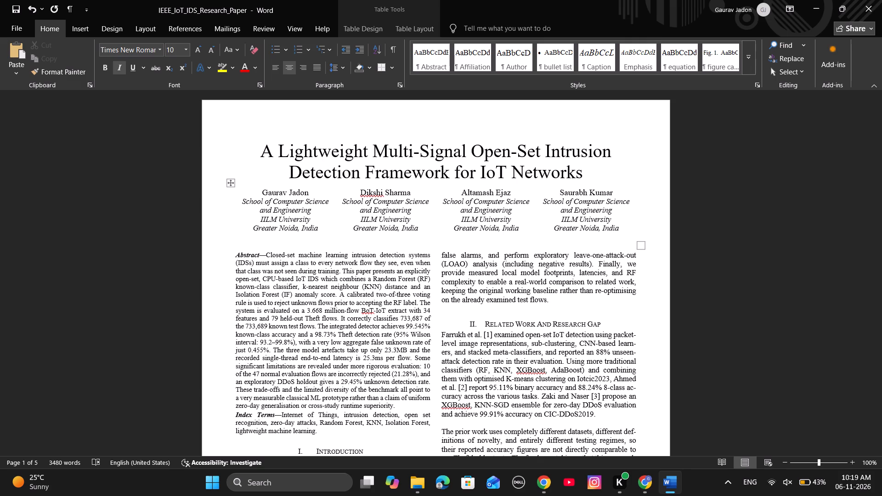
key(ctrl+v)
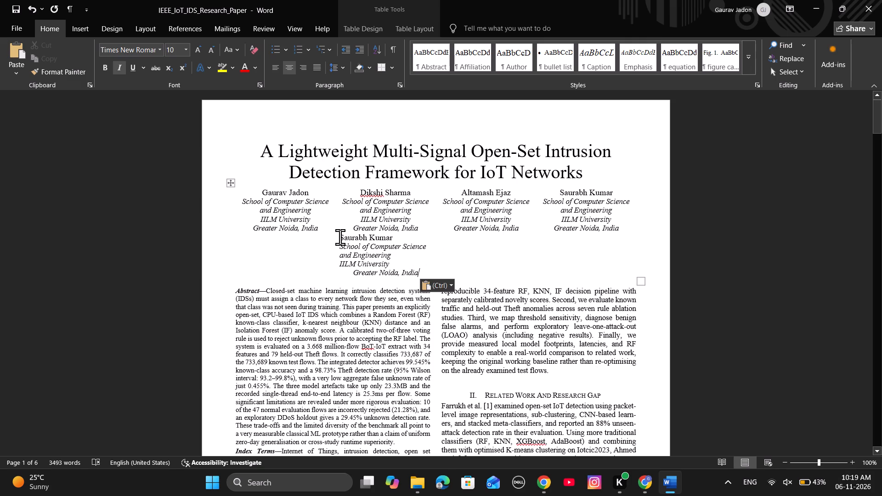
Centre the pasted author block and increase its indent by one level.
drag(340, 237, 421, 274)
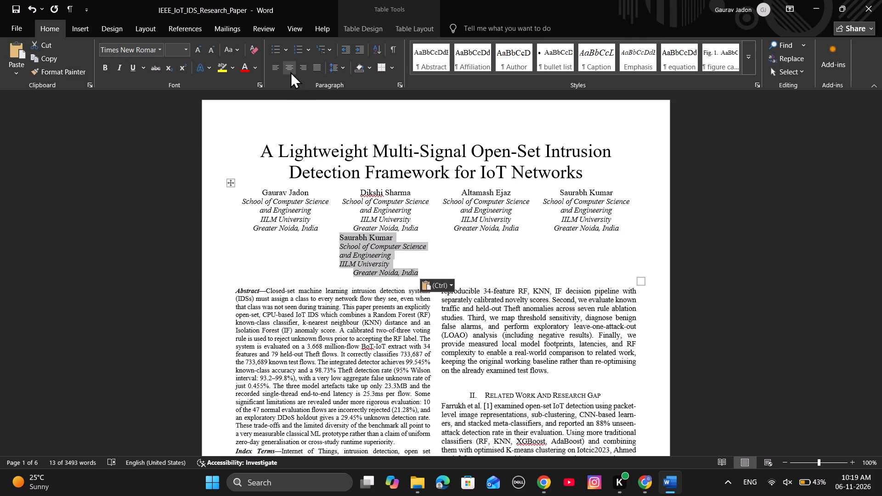
click(290, 72)
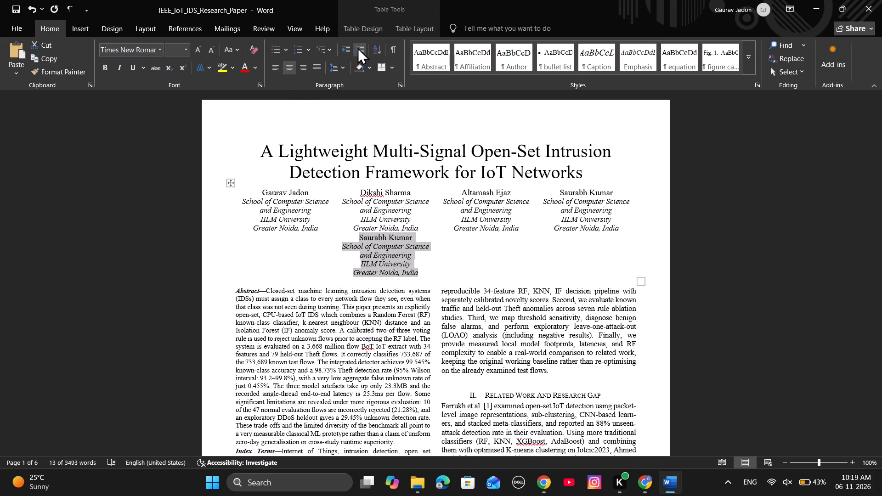
click(358, 47)
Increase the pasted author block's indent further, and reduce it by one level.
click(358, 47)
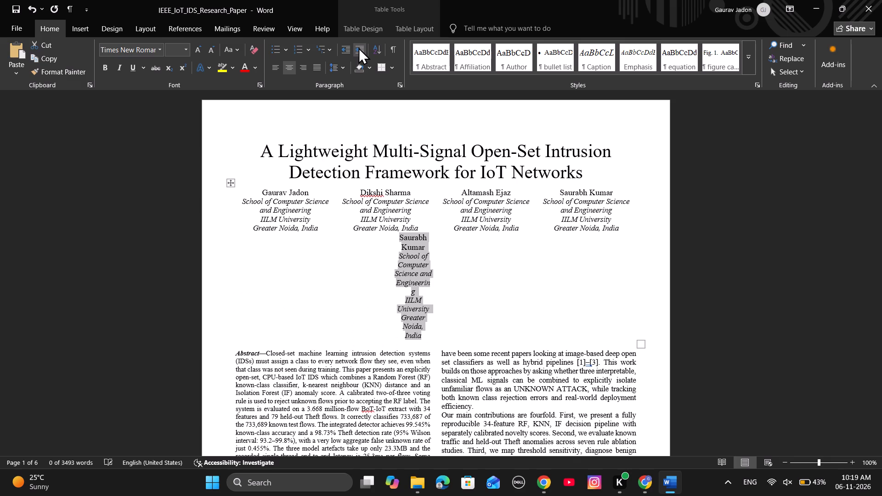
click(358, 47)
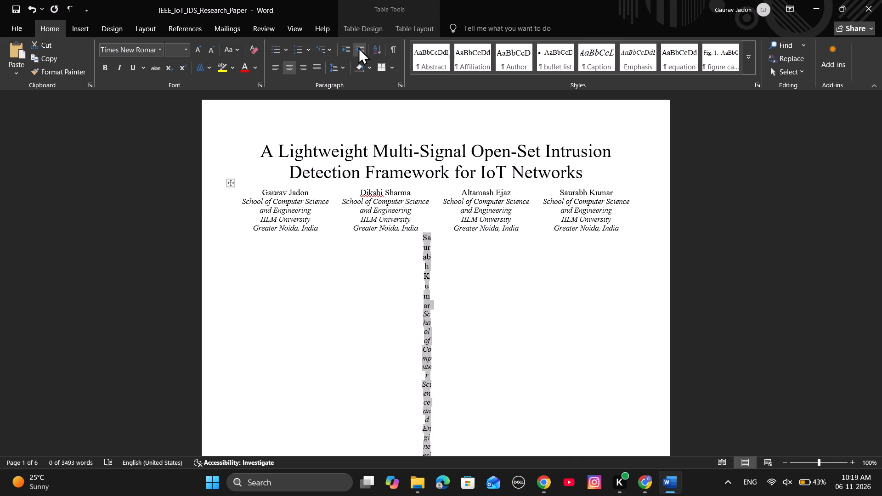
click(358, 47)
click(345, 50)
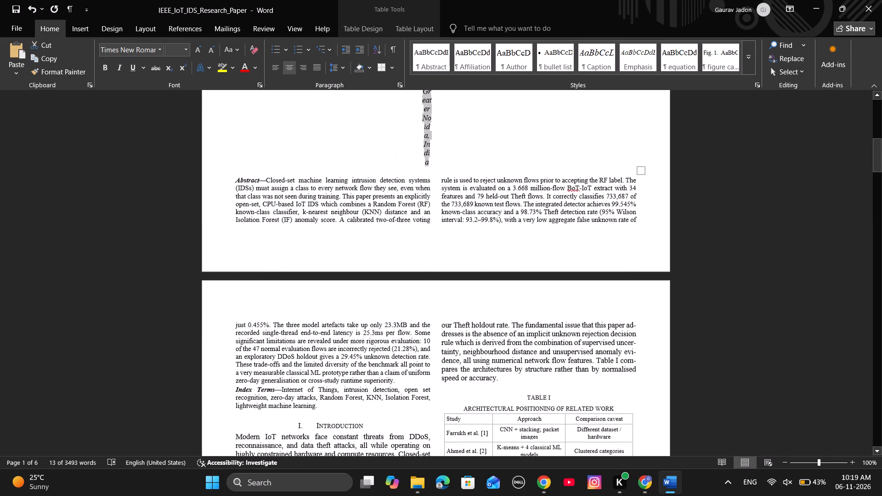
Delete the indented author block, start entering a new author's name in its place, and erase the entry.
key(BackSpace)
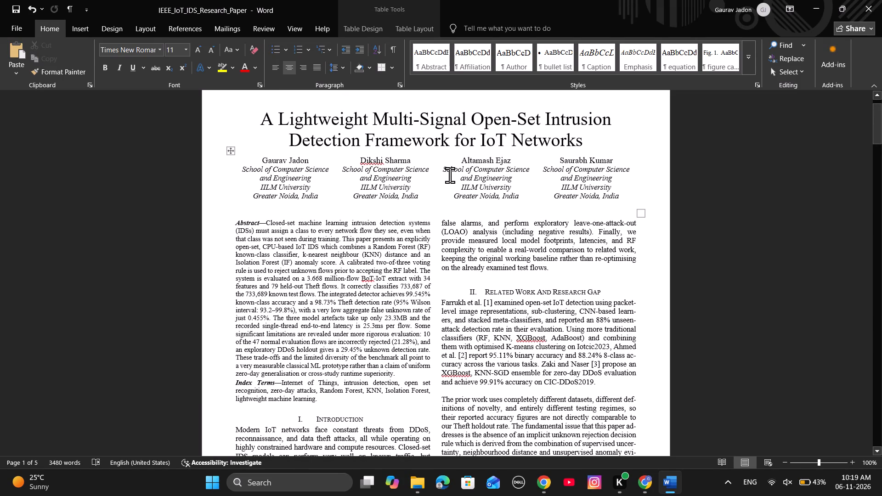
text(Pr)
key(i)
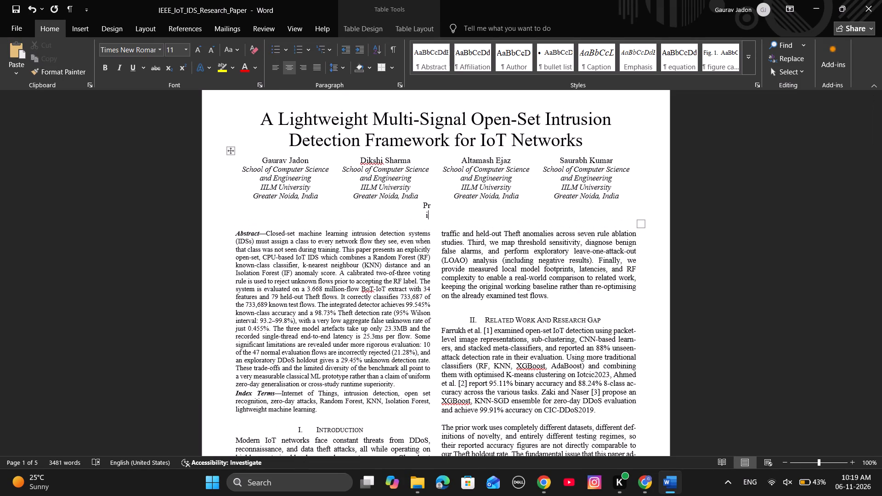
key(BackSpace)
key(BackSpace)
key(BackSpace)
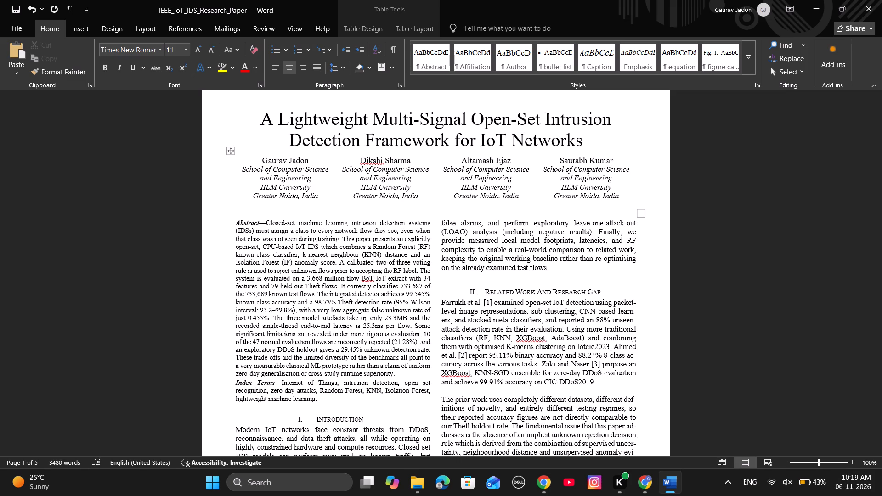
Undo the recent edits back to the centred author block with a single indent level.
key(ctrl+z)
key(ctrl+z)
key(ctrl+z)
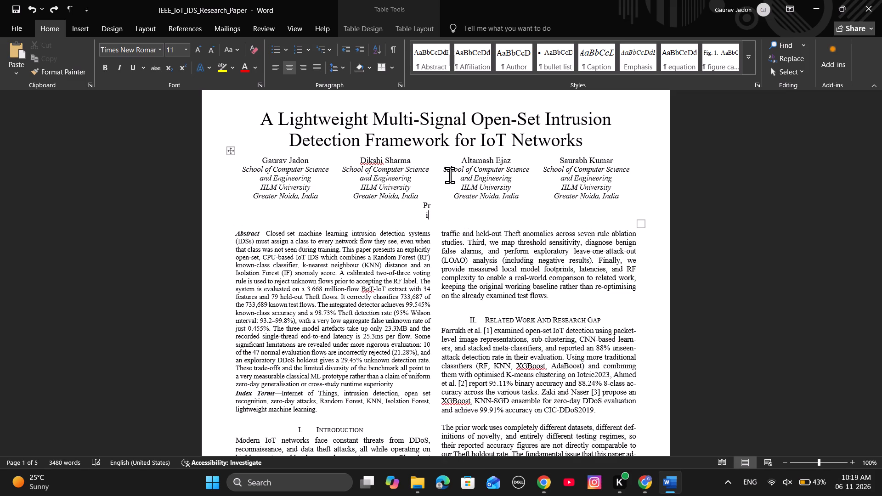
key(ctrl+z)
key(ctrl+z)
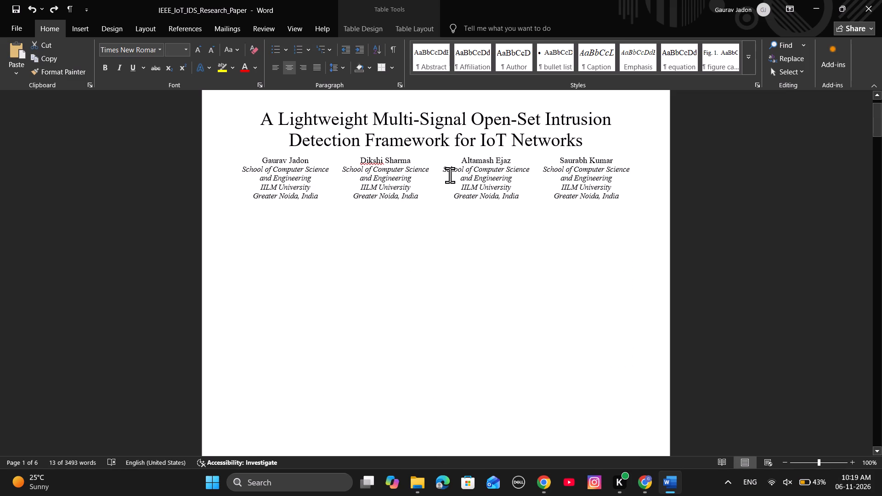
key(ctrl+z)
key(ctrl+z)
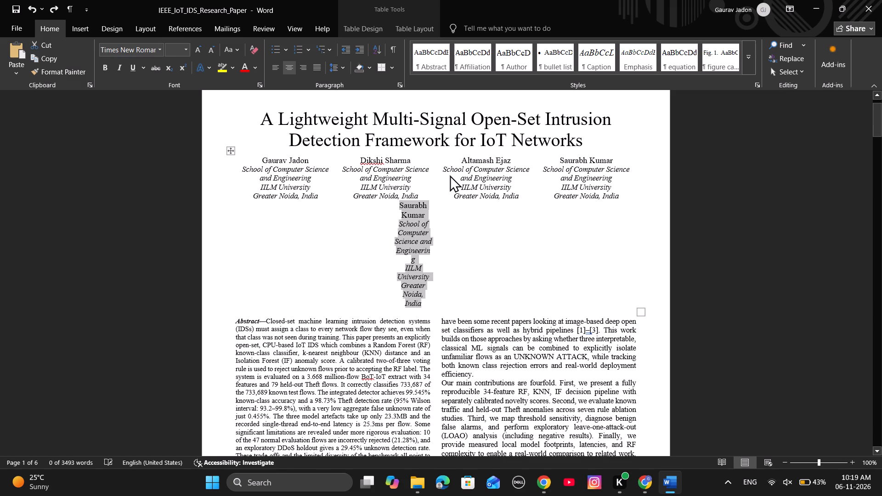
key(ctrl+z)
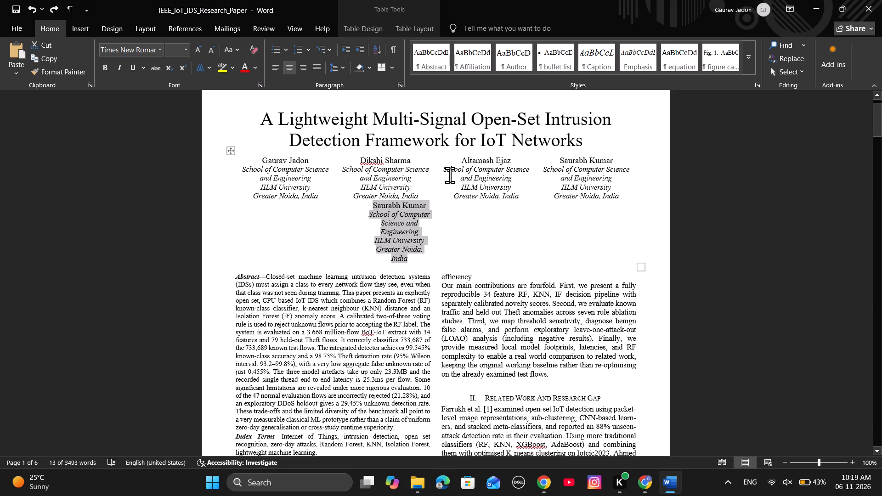
Replace the name in the pasted author block beneath the second author with Priya.
click(432, 203)
key(BackSpace)
key(BackSpace)
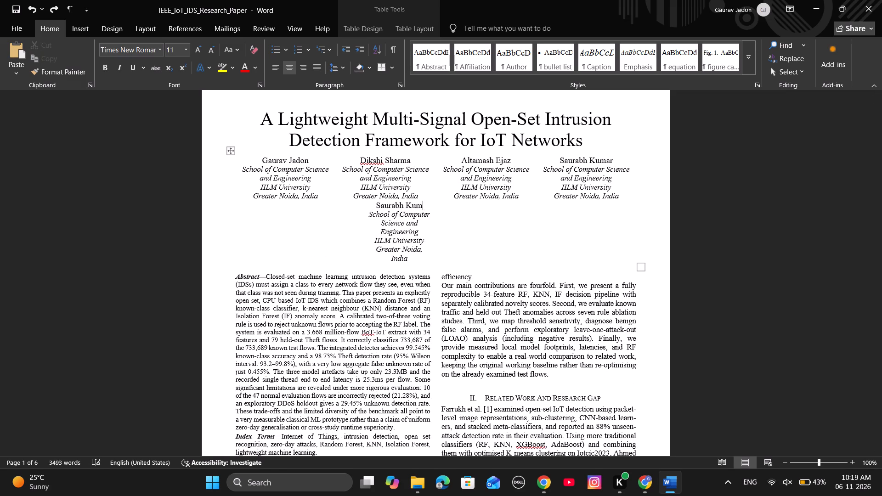
key(BackSpace)
key(BackSpace)
key(BackSpace)
key(BackSpace)
key(BackSpace)
key(BackSpace)
key(BackSpace)
key(BackSpace)
key(BackSpace)
key(BackSpace)
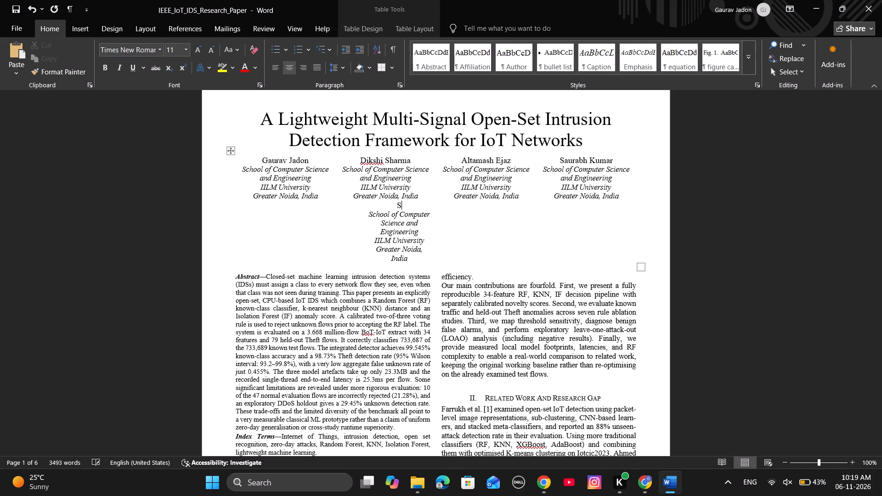
key(BackSpace)
text(Priyabka)
key(BackSpace)
key(BackSpace)
key(BackSpace)
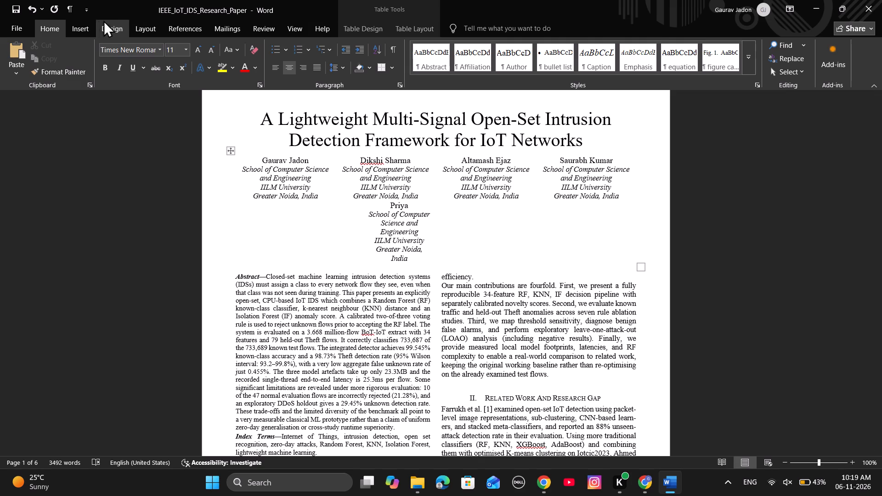
Bring up the Insert commands for the document.
click(86, 25)
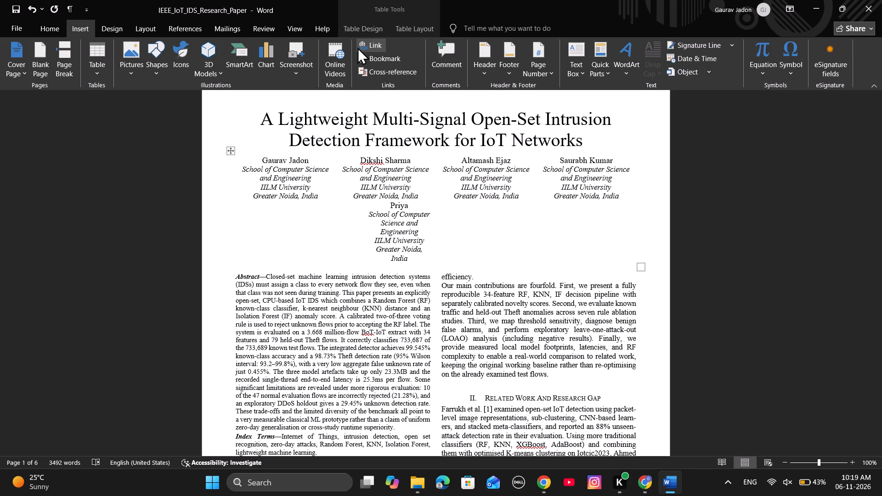
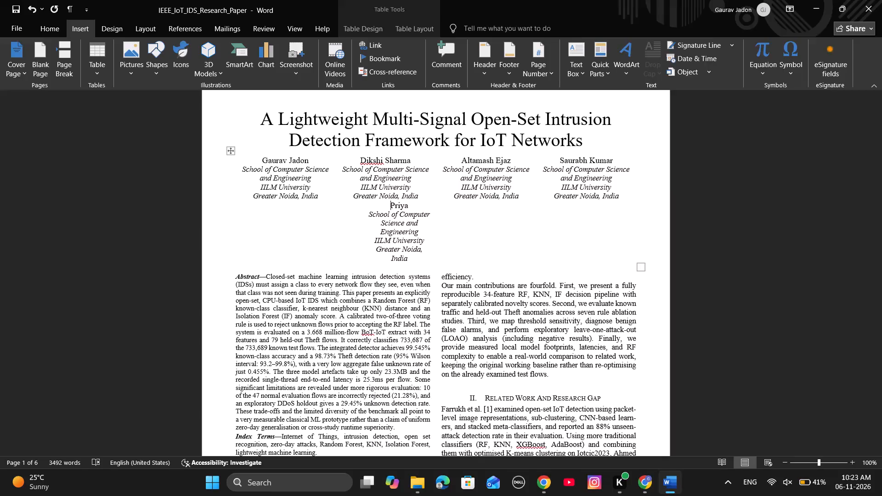
Complete the fifth author's name by adding the title "Ms." before Priya and the surname after it.
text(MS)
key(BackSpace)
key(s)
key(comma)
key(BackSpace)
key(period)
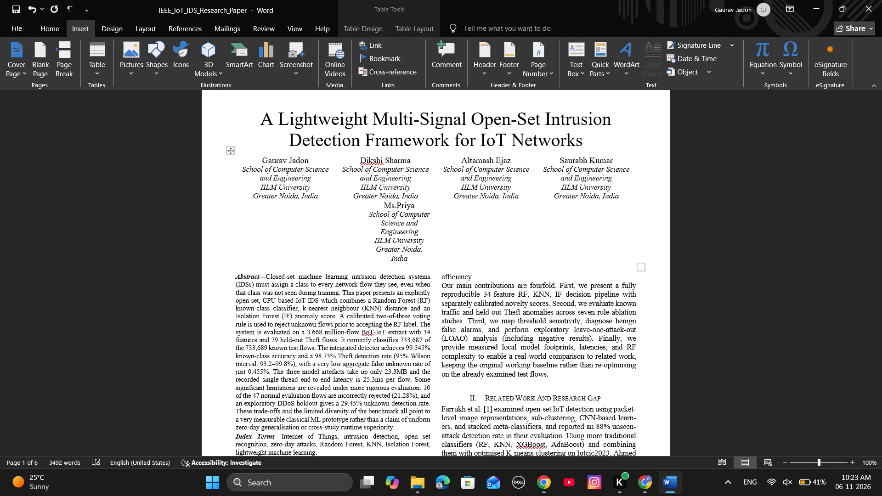
click(439, 201)
click(442, 206)
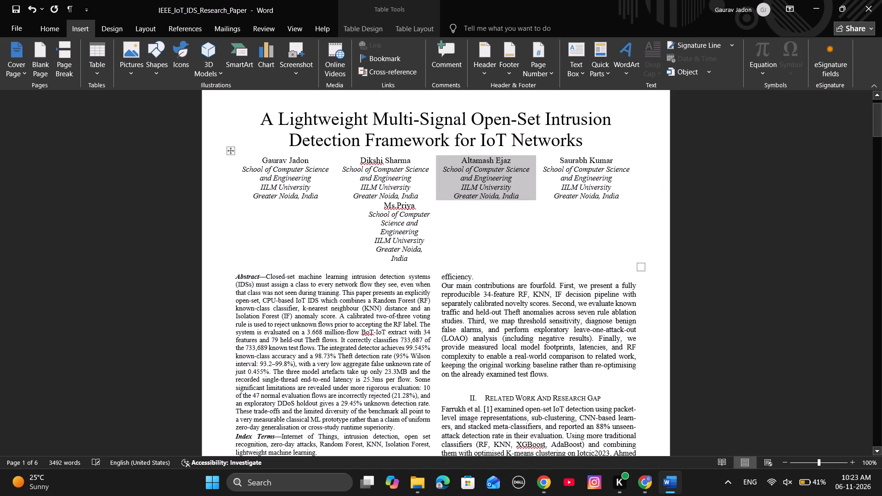
click(430, 209)
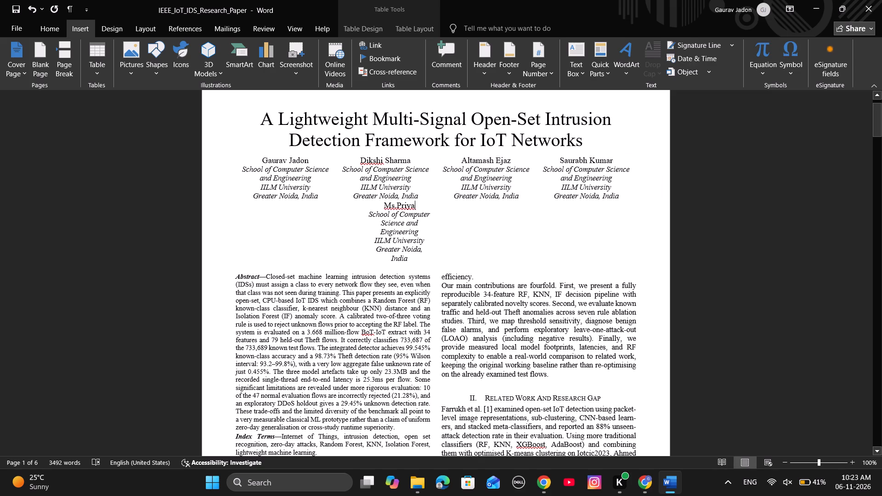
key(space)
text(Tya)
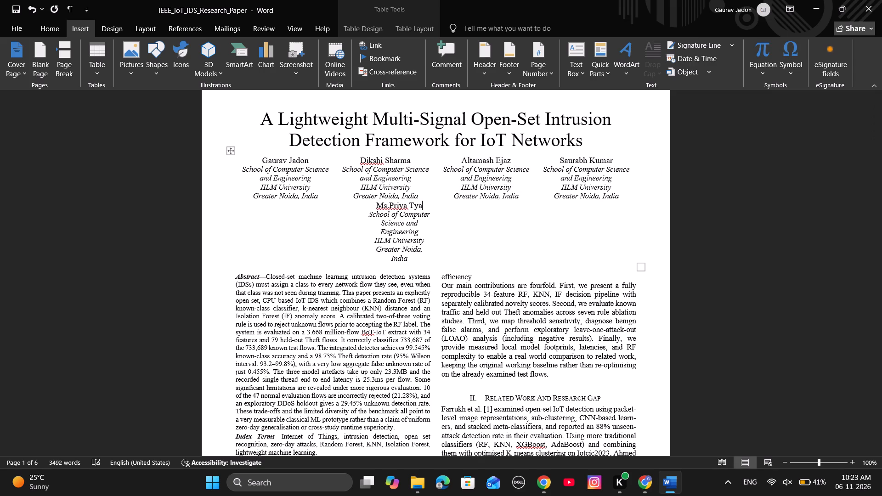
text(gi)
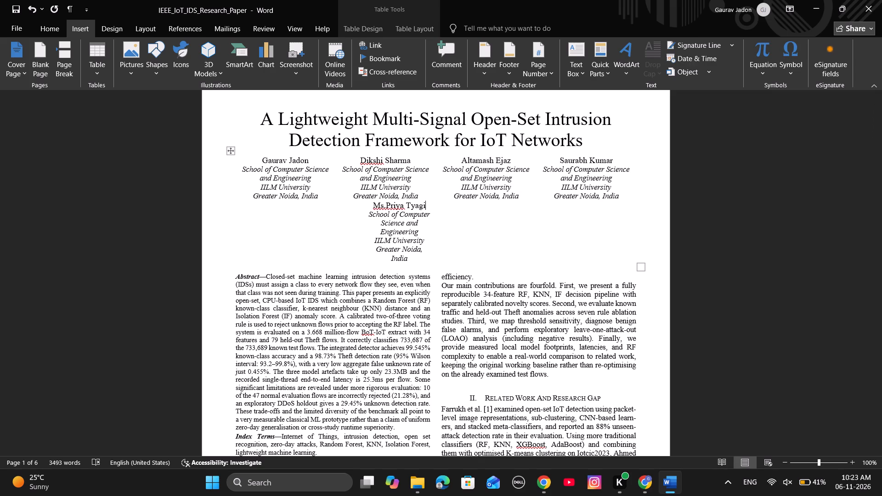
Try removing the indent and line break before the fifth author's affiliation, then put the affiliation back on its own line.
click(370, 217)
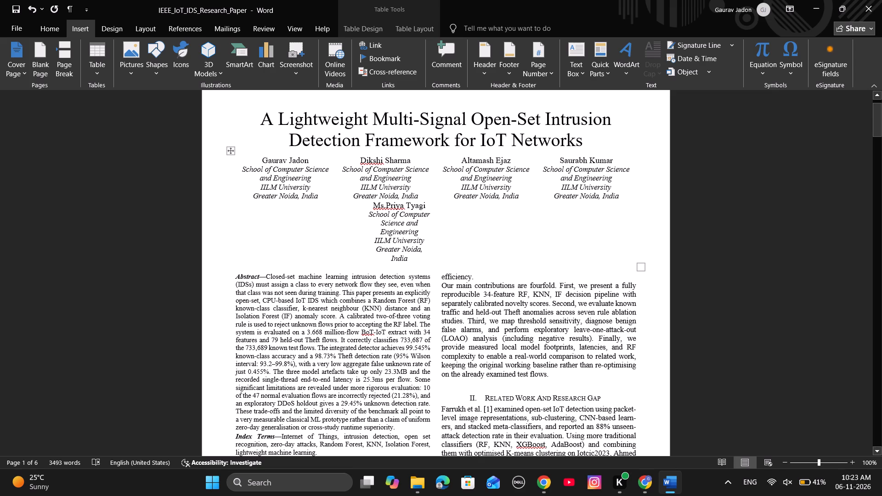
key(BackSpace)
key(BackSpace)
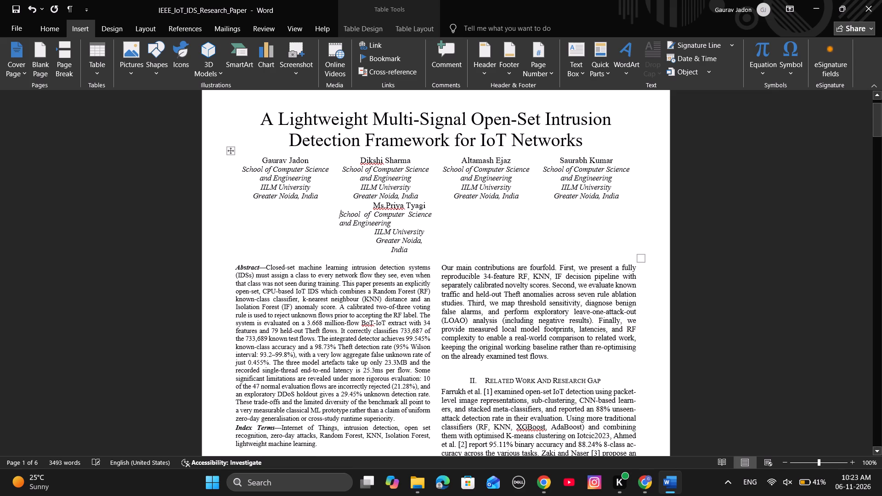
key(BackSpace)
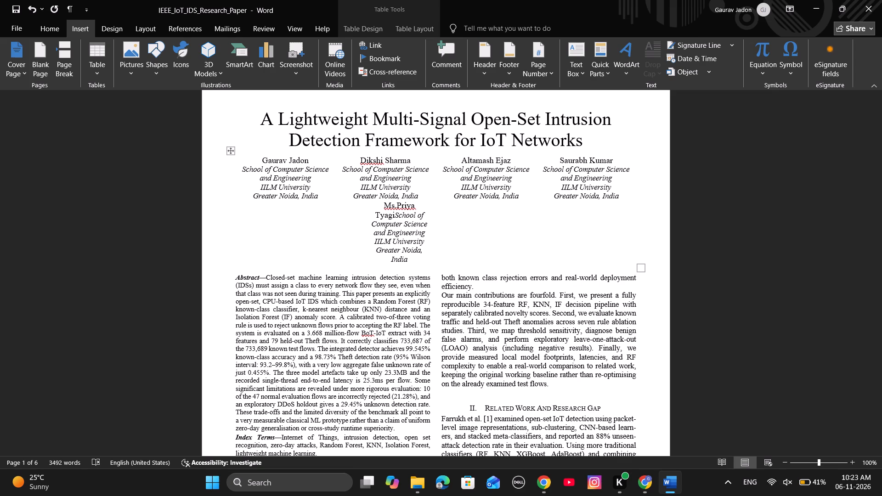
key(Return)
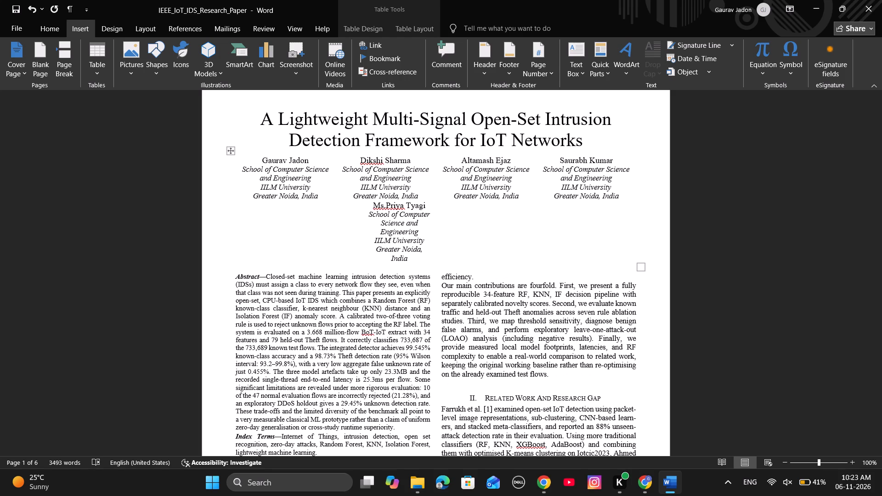
Remove the space between "Computer" and "Science" in the fifth author's affiliation.
click(382, 228)
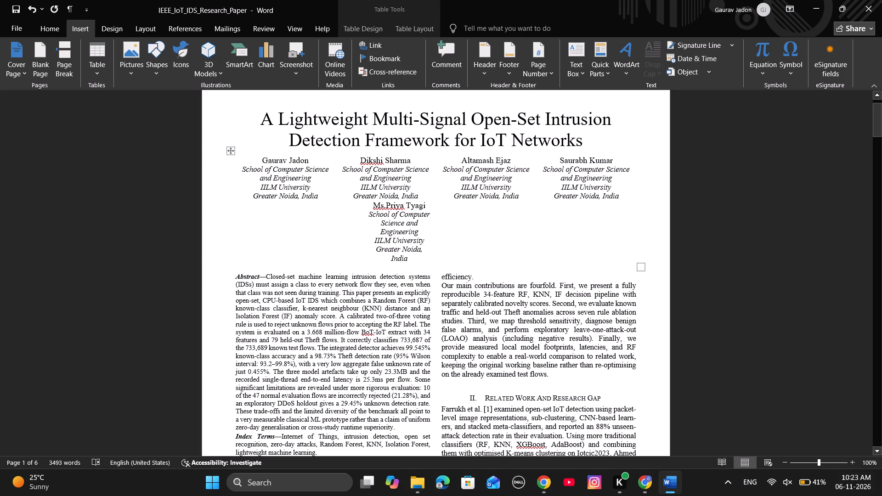
click(381, 222)
key(BackSpace)
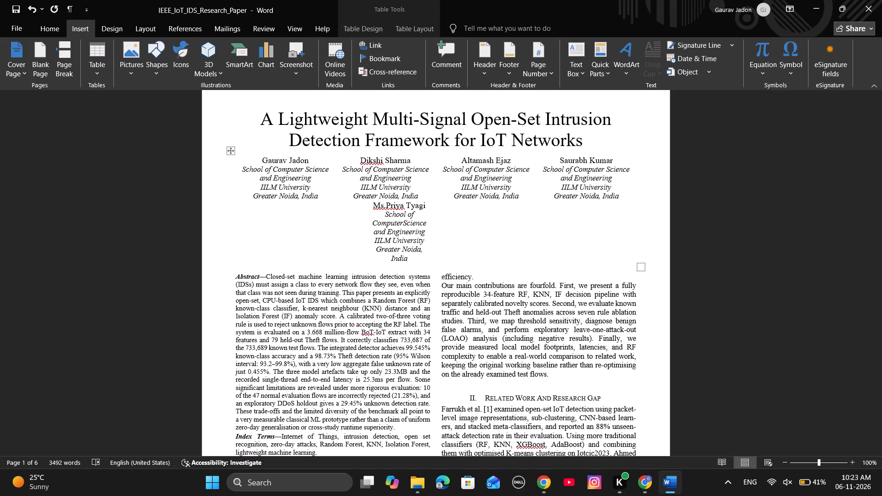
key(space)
key(BackSpace)
Add an empty line after "India" at the end of the fifth author's block.
click(60, 24)
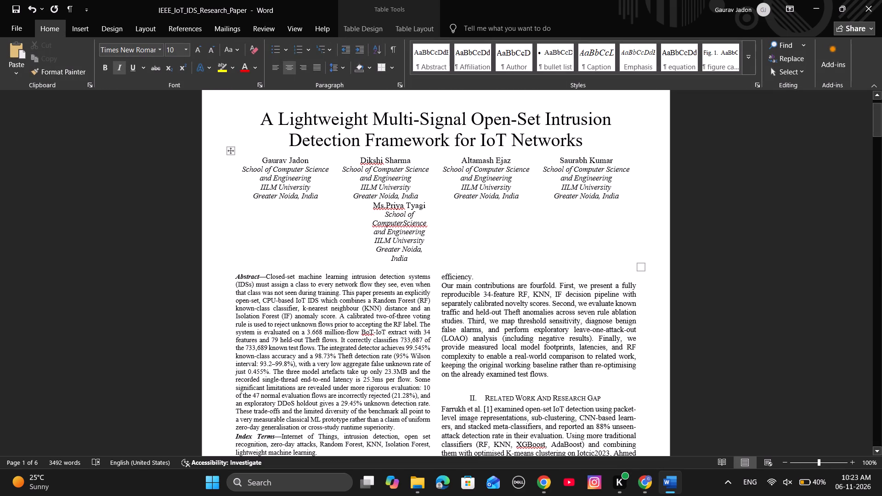
click(414, 255)
key(Return)
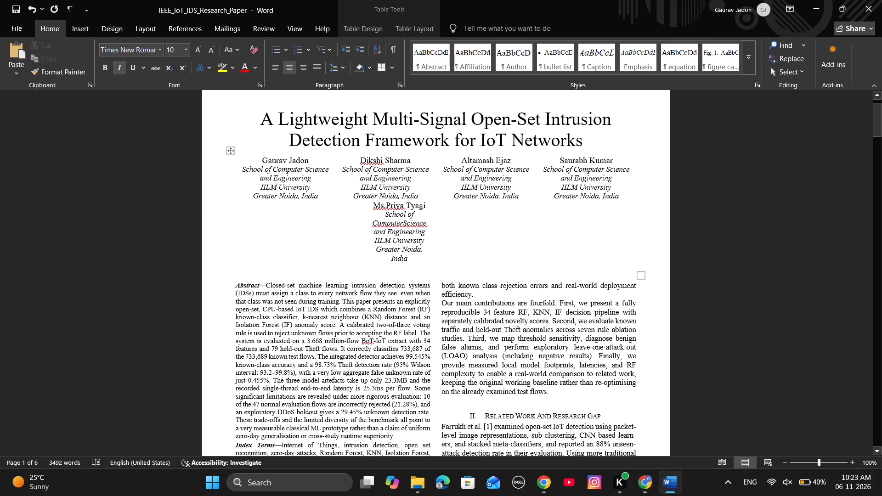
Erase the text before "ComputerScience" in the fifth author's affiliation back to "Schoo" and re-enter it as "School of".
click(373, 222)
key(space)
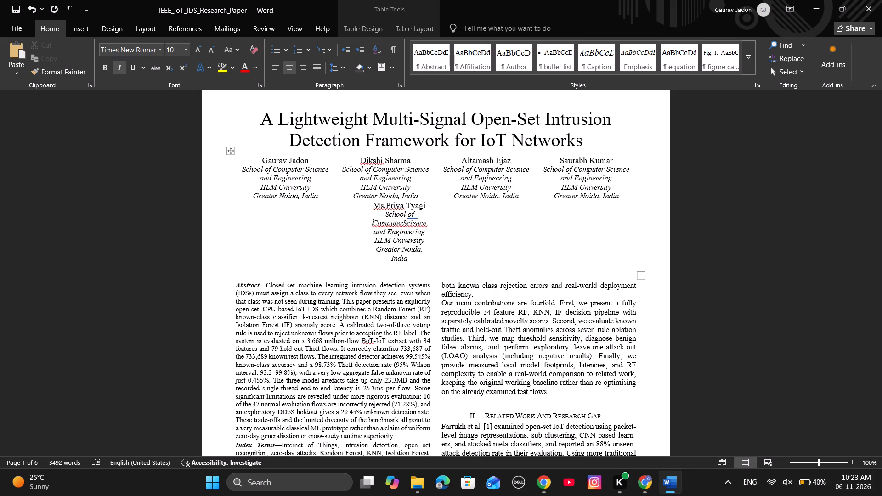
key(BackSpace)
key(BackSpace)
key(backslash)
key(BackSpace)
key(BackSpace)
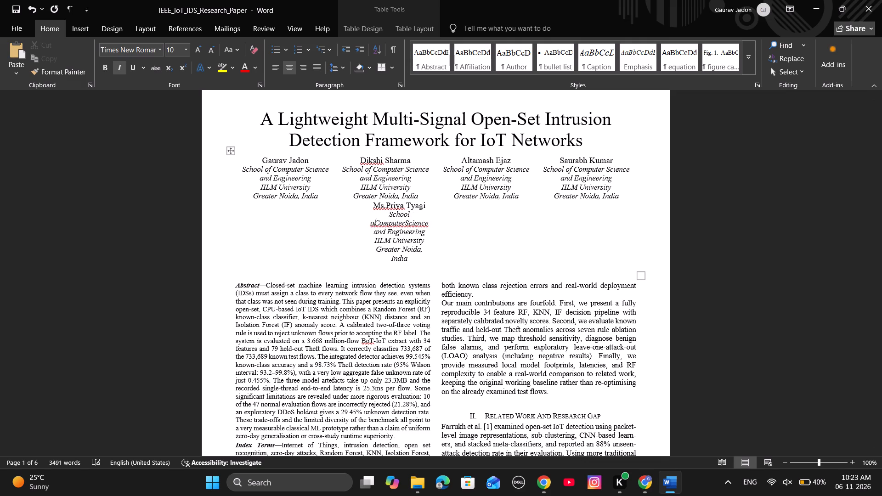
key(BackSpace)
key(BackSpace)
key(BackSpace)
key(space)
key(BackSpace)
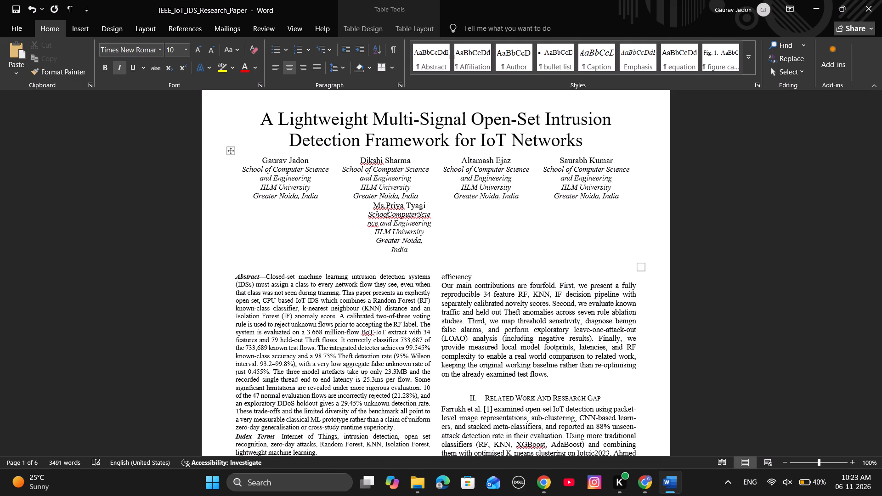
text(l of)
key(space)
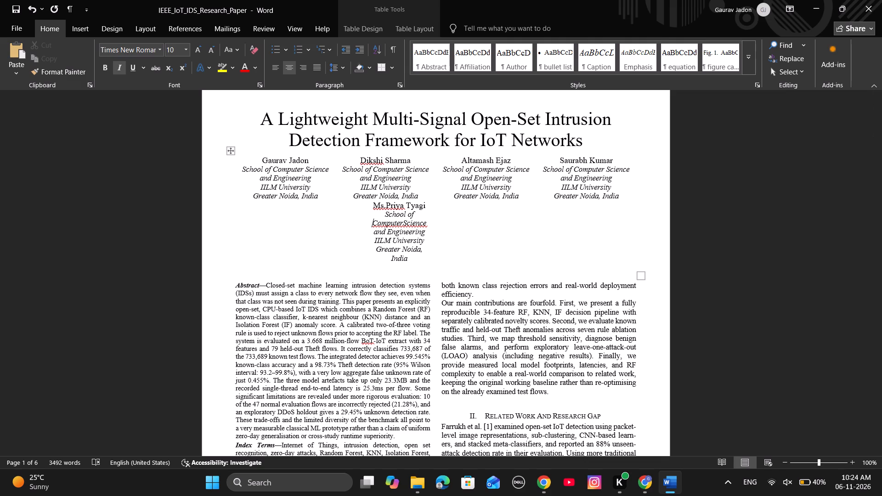
Add a line below the first author's location and enter the author's dot-separated name as the start of a contact line.
click(319, 194)
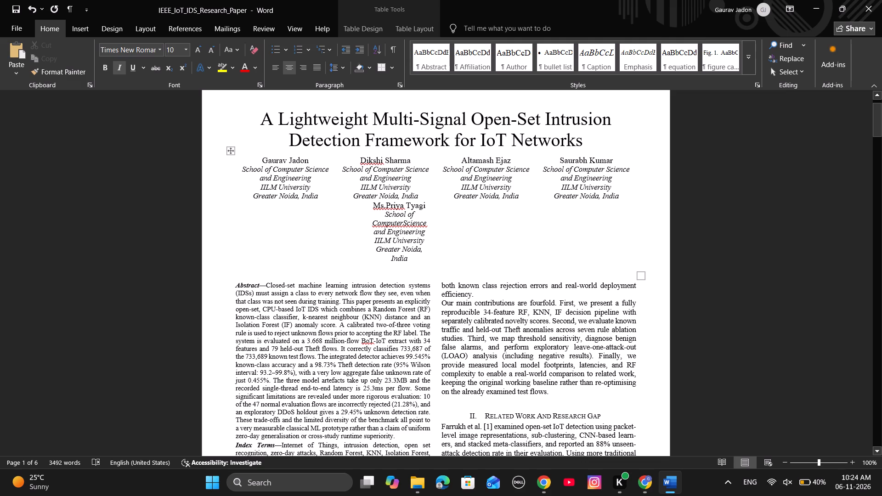
key(Return)
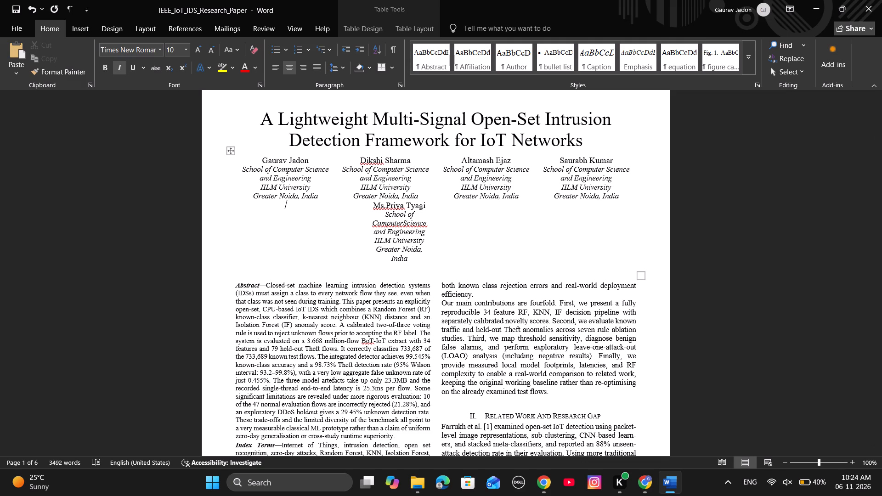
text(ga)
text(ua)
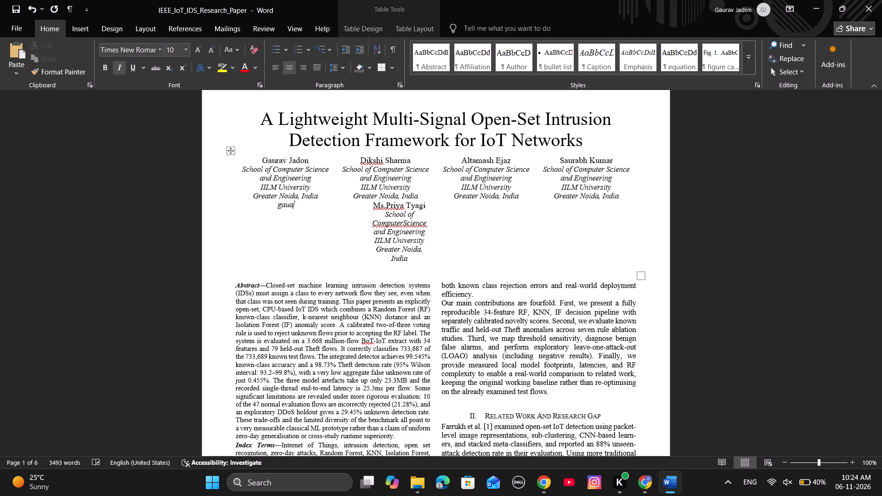
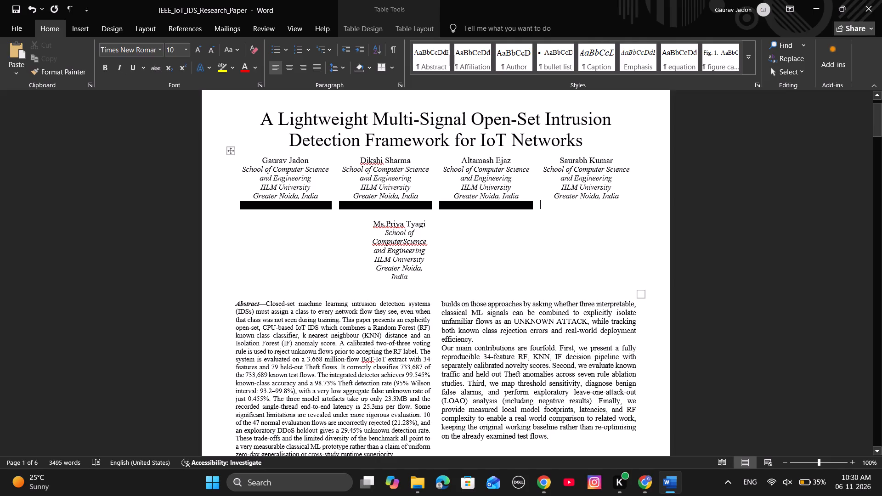
Place the insertion point on the empty email line beneath the fourth author's affiliation.
click(616, 202)
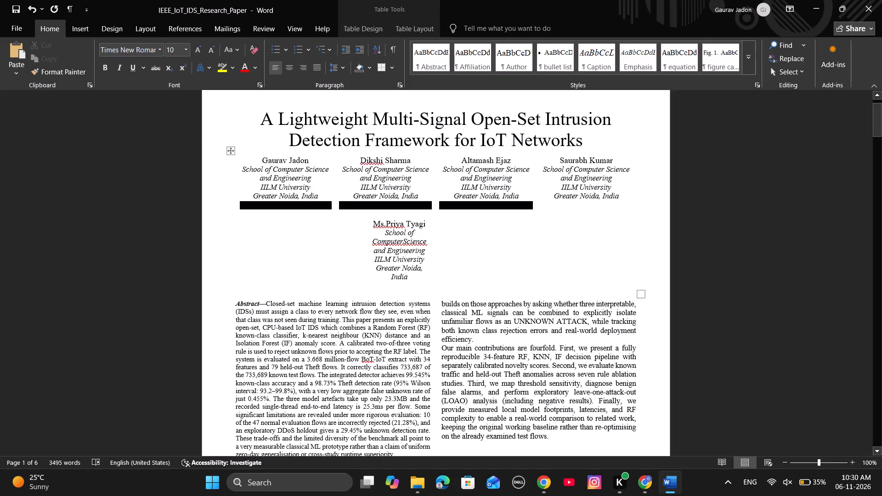
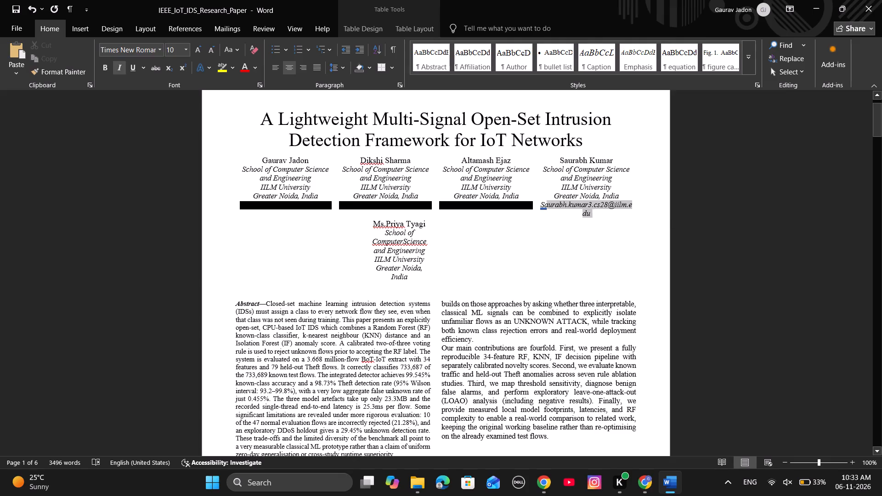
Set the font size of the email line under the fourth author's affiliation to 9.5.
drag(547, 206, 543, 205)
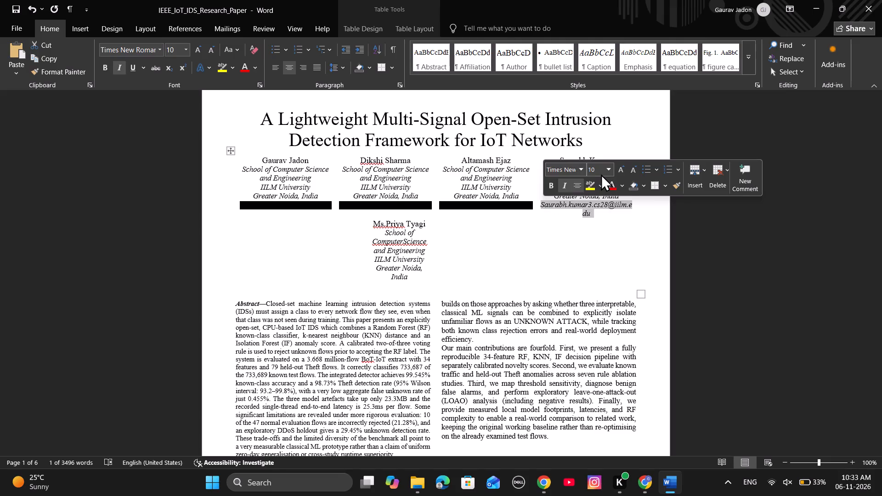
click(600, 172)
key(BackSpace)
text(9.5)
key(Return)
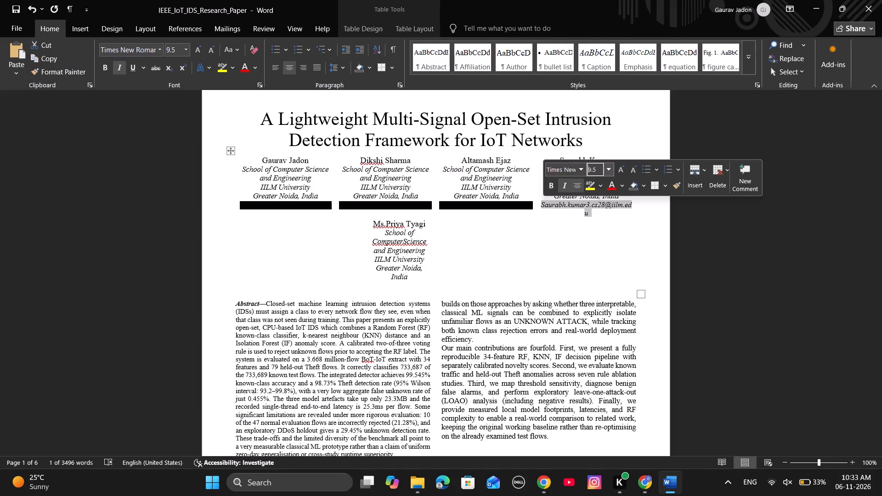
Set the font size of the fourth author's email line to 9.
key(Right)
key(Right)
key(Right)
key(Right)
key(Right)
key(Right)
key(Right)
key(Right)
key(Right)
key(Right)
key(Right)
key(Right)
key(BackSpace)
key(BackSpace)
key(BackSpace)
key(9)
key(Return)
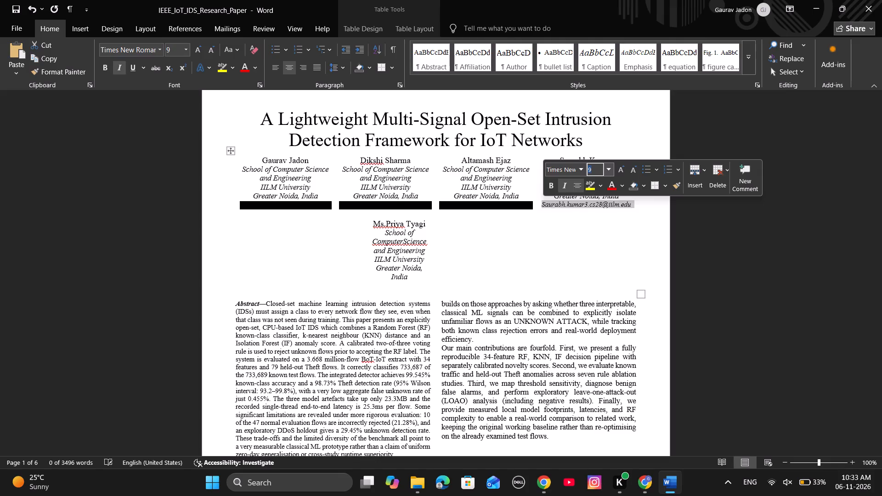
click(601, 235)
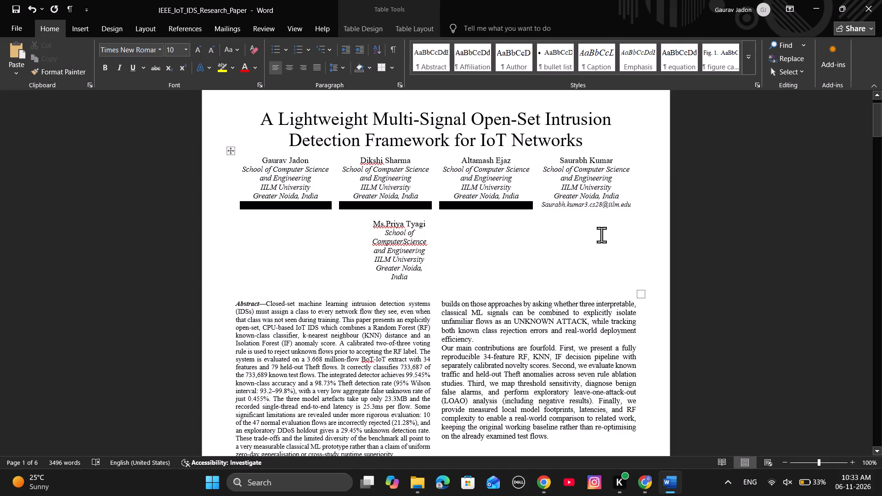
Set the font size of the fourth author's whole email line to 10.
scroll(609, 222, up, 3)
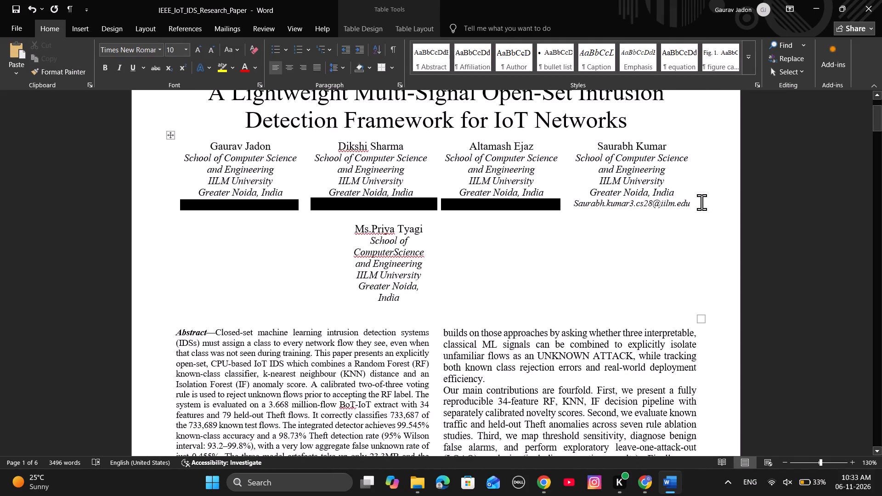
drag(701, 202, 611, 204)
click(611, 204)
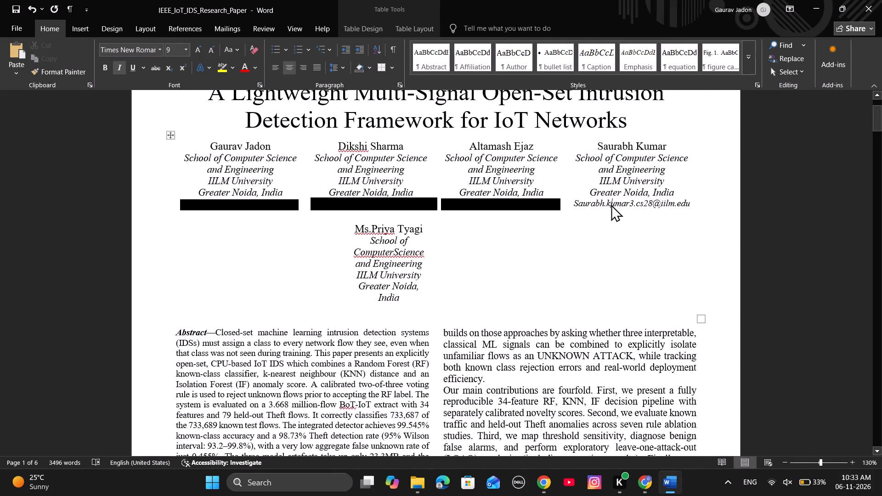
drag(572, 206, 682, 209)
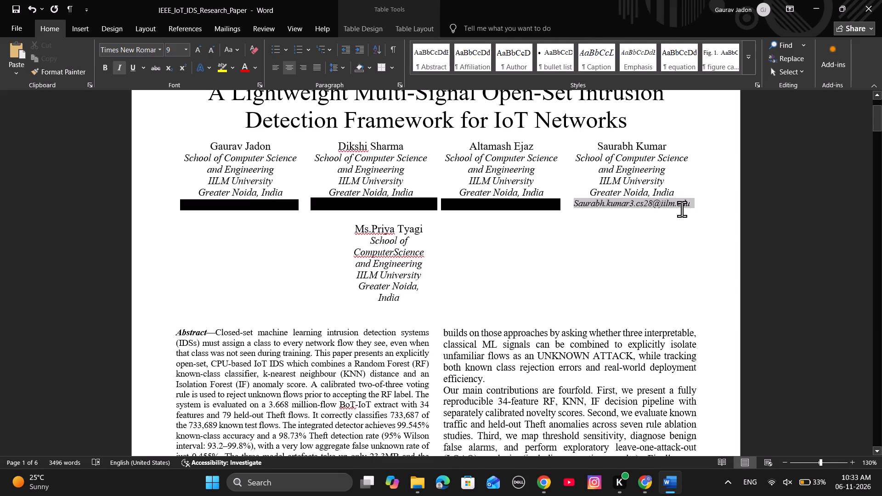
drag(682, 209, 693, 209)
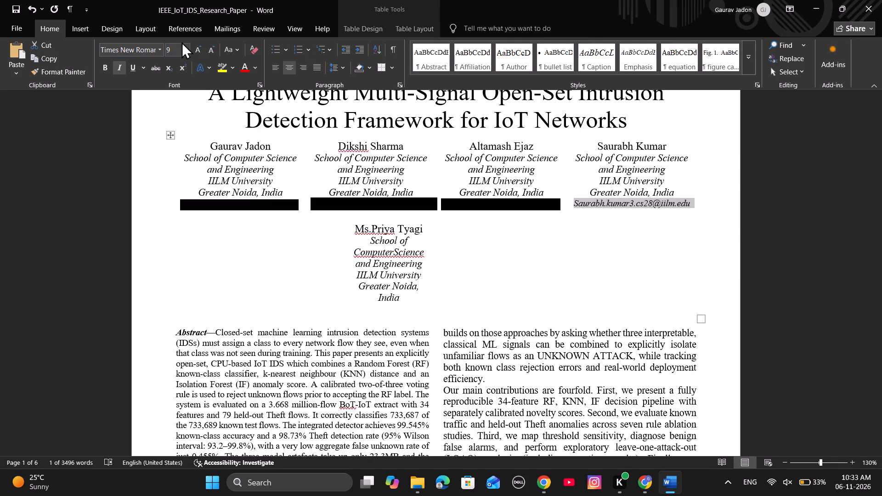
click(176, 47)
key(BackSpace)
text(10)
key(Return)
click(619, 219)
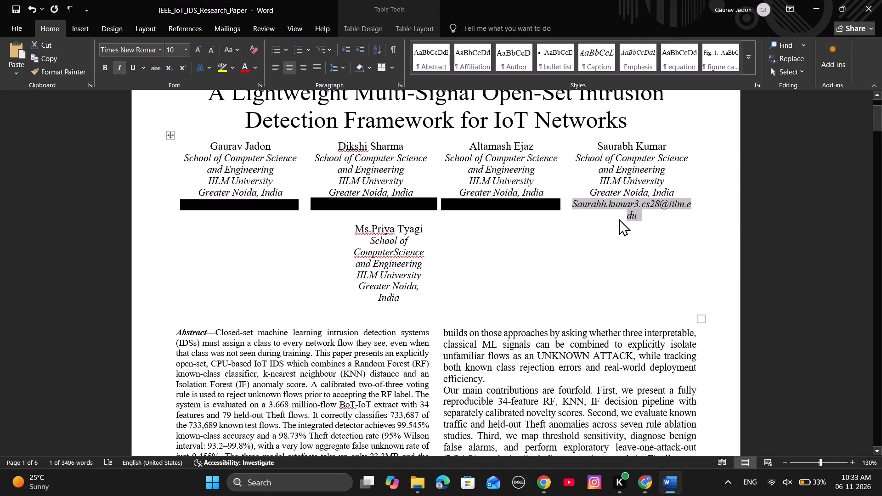
Replace the capital initial of the fourth author's email address with a lowercase s.
click(572, 207)
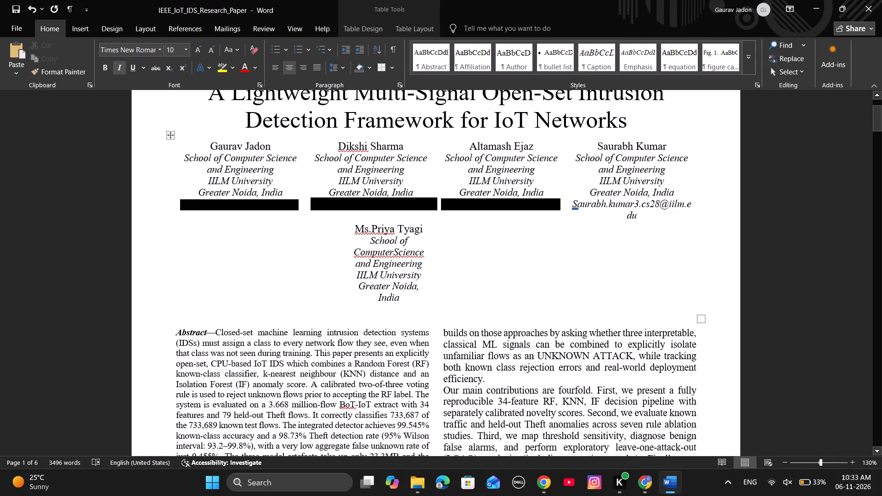
click(577, 207)
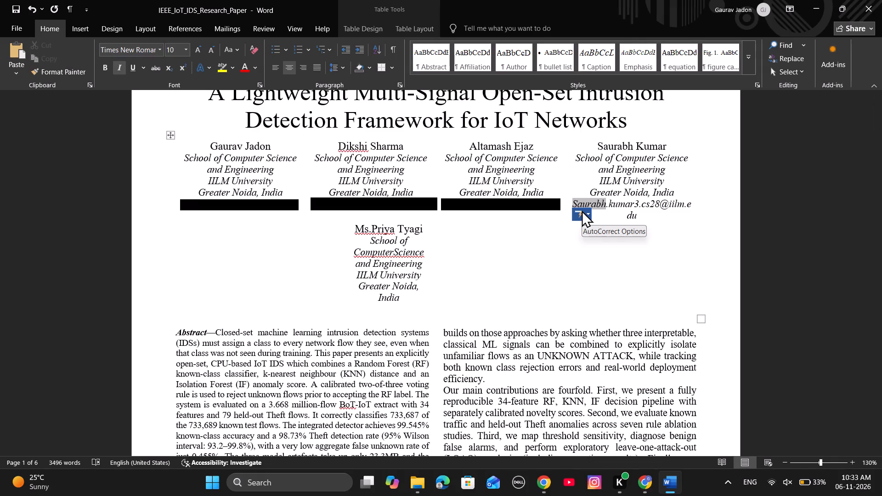
key(BackSpace)
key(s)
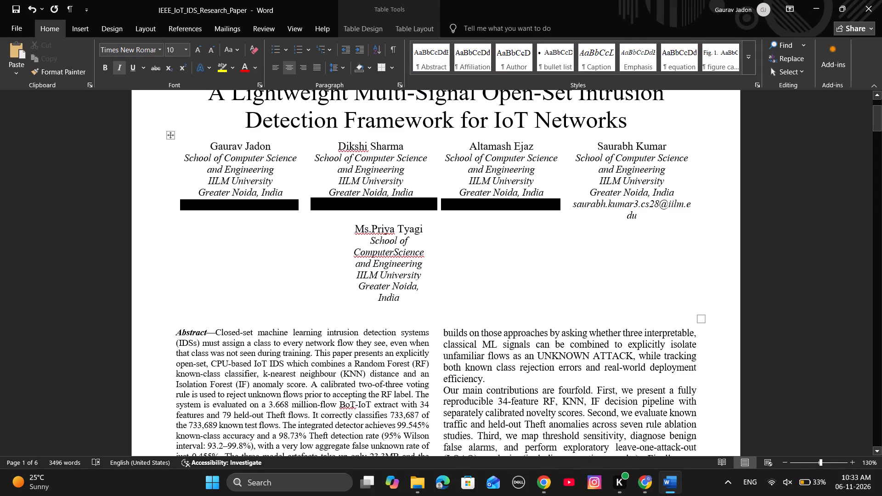
Retype the first letter of the third author's email address as a lowercase a.
click(449, 202)
key(BackSpace)
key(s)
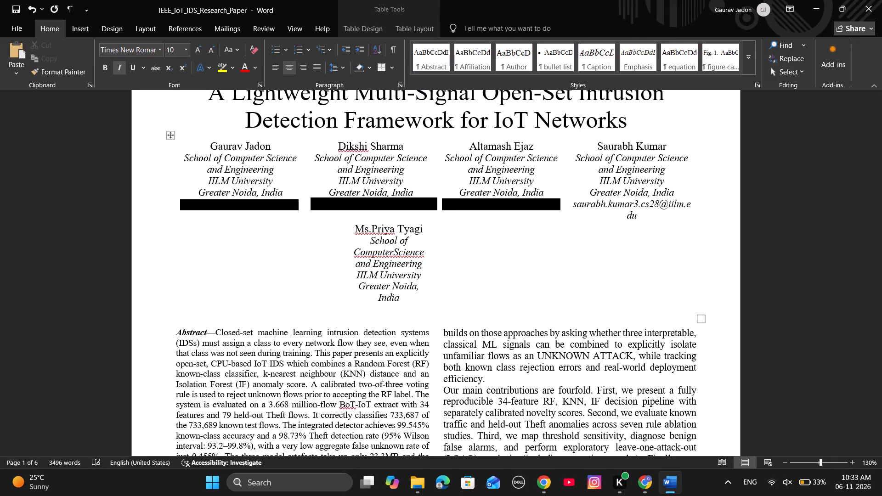
key(BackSpace)
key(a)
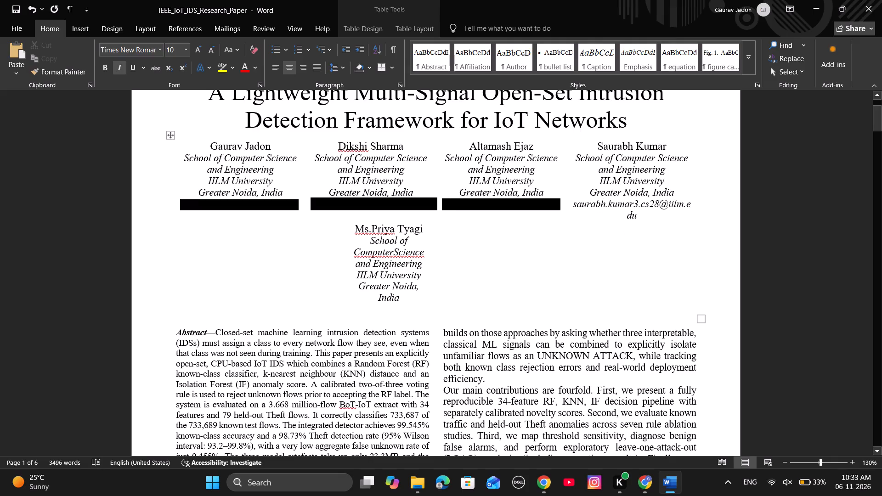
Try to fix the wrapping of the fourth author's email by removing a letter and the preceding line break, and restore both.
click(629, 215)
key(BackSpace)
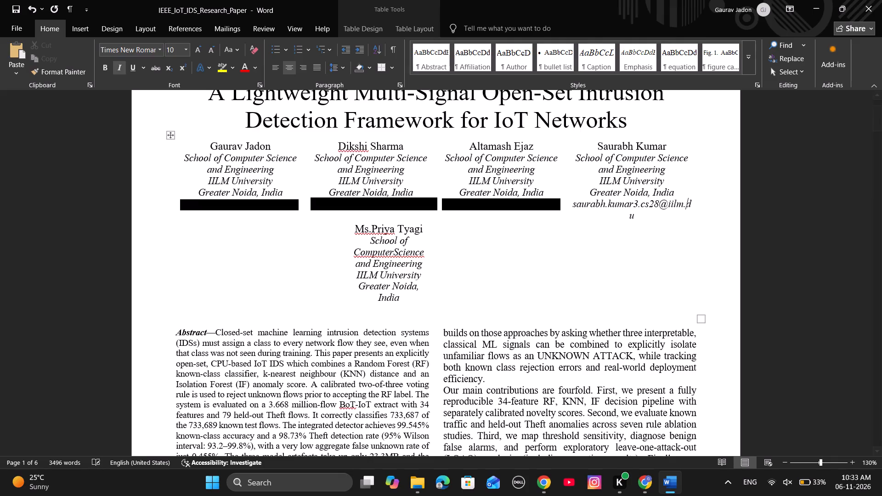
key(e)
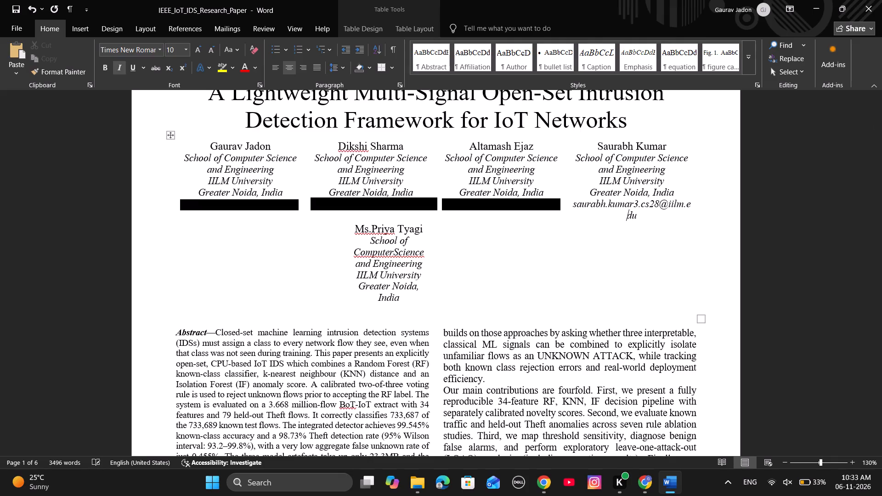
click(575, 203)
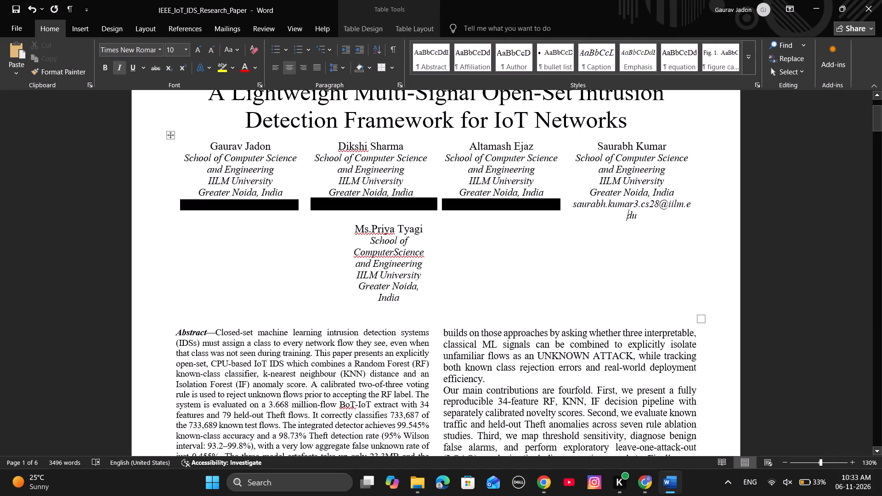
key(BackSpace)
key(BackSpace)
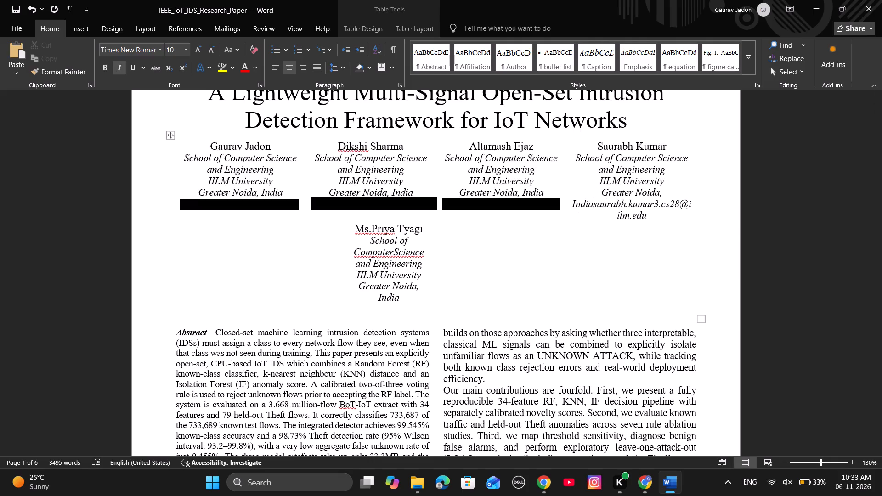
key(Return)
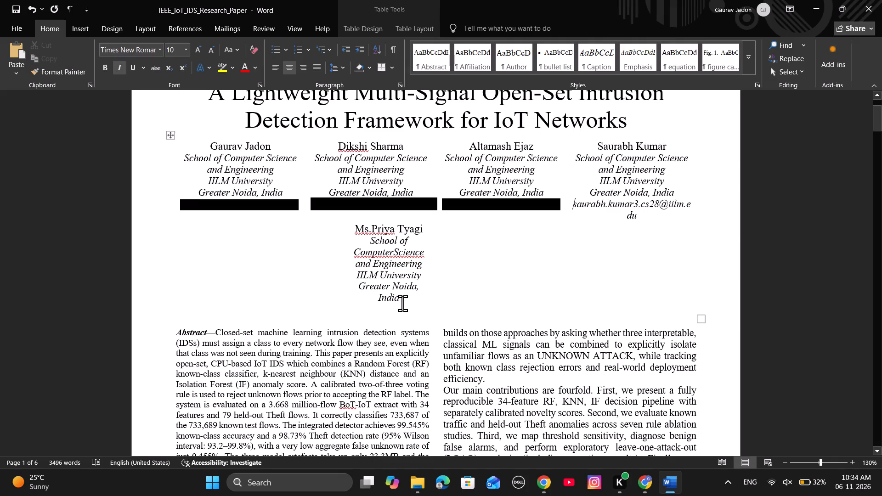
Delete the fifth author's entire block, name and affiliation, from beneath the row of four authors.
drag(402, 303, 342, 240)
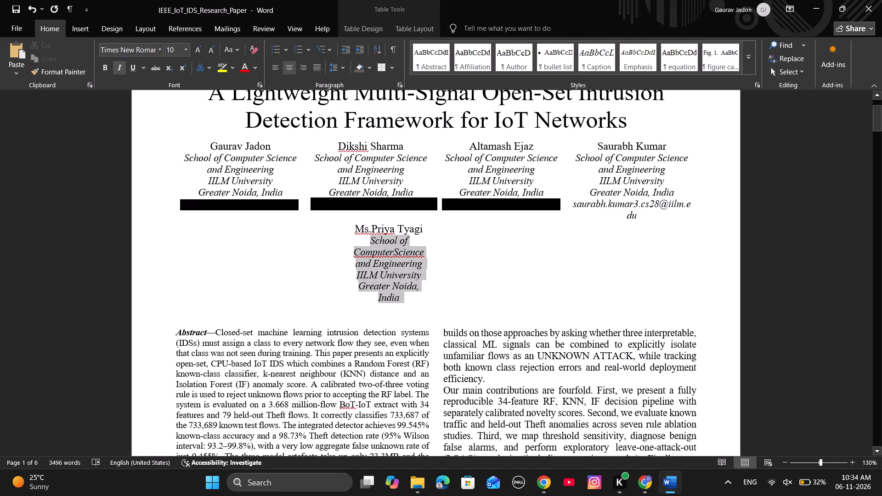
drag(342, 240, 345, 289)
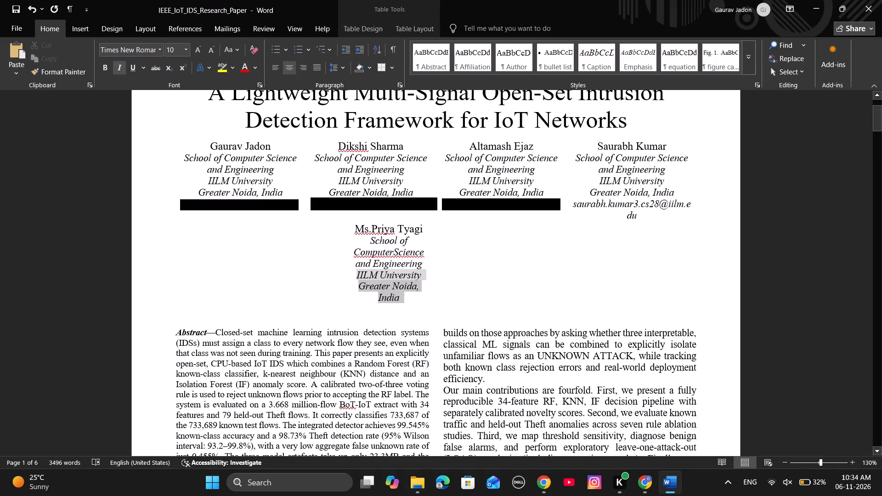
drag(345, 289, 368, 293)
click(438, 300)
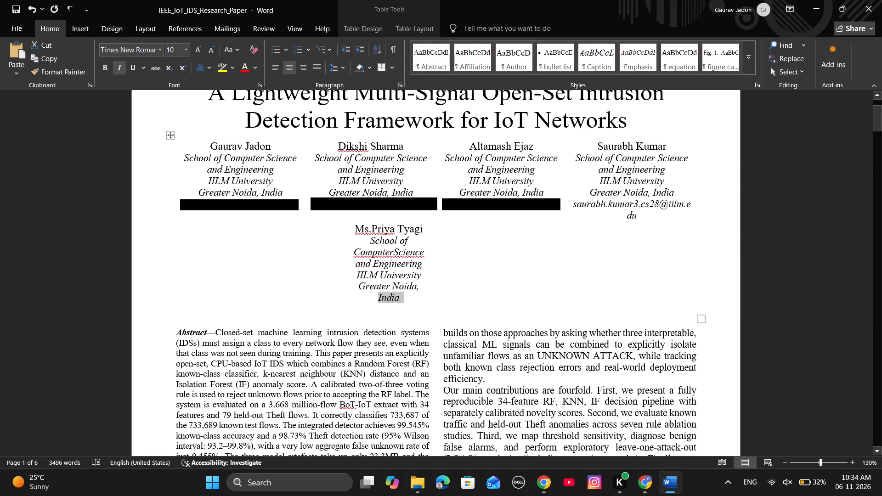
drag(414, 302, 349, 223)
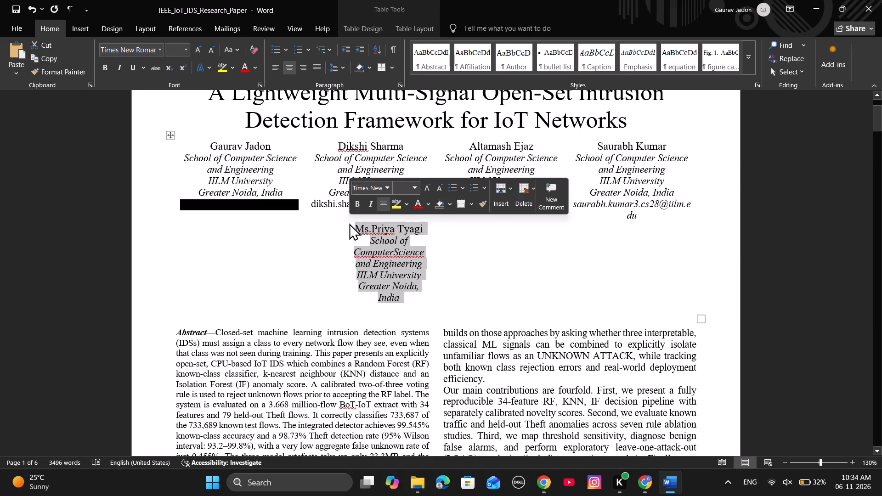
key(BackSpace)
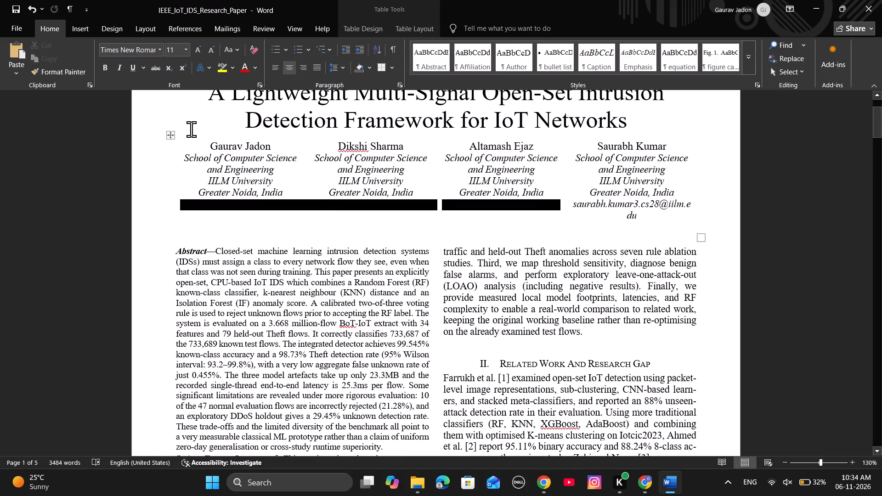
Copy the first author's full block, from the name through the email line.
drag(208, 146, 283, 206)
key(ctrl+c)
ctrl+double_click(283, 206)
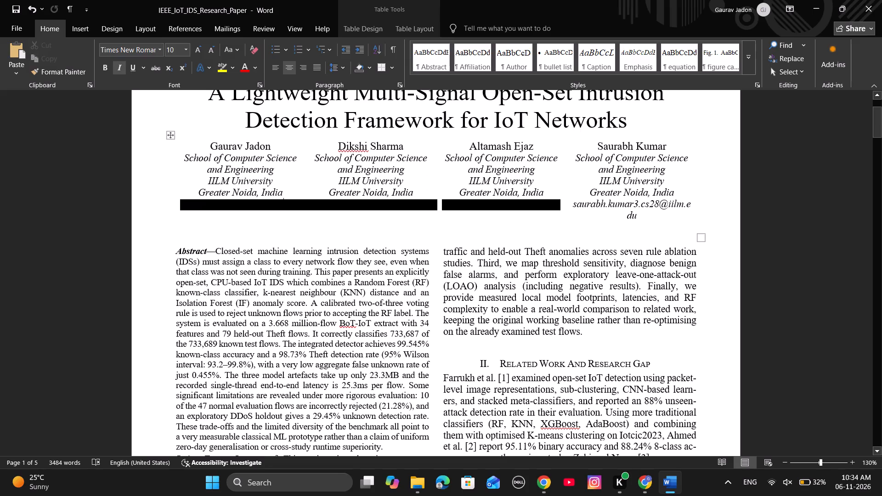
Add an empty line beneath the second author's email and undo the automatic formatting applied to the address.
click(432, 204)
key(Return)
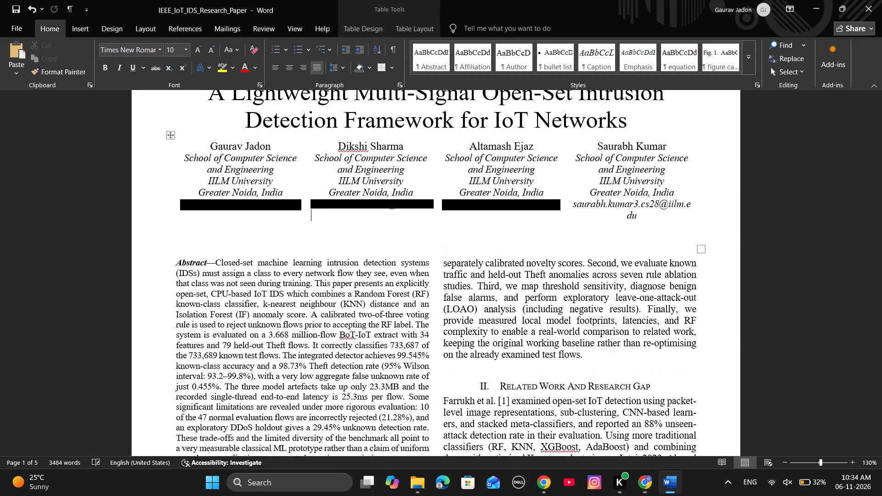
key(ctrl+a)
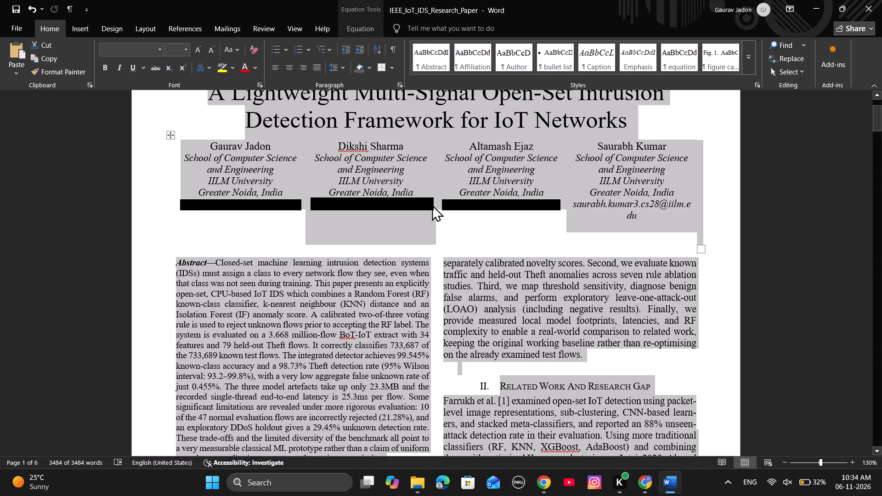
click(432, 229)
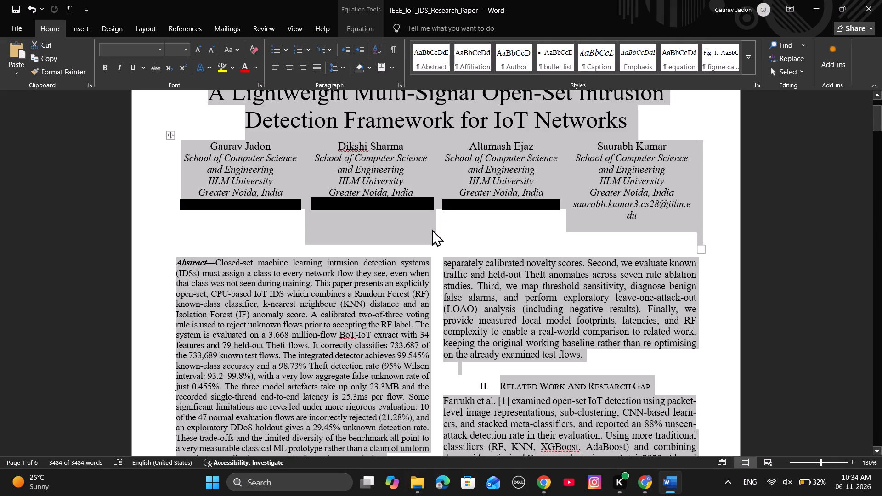
key(ctrl+z)
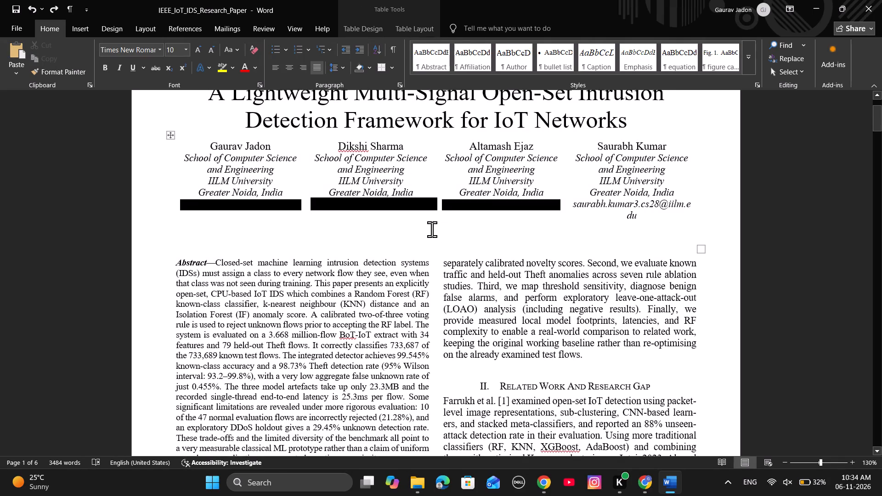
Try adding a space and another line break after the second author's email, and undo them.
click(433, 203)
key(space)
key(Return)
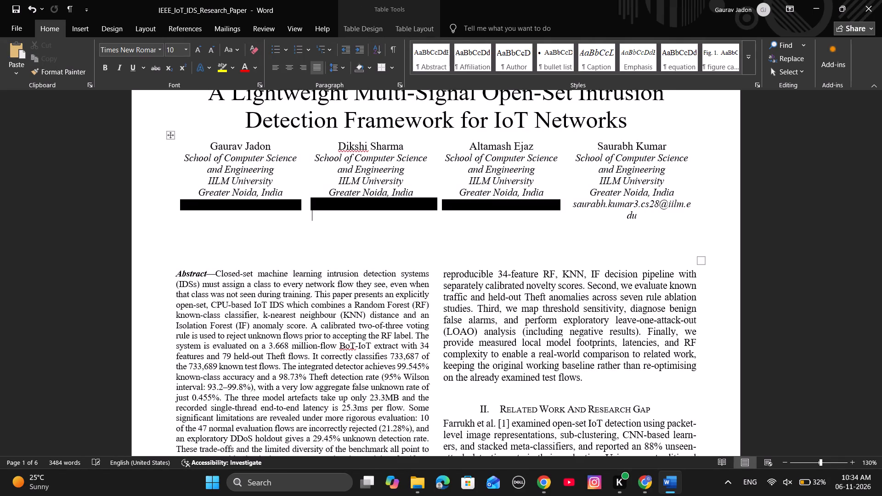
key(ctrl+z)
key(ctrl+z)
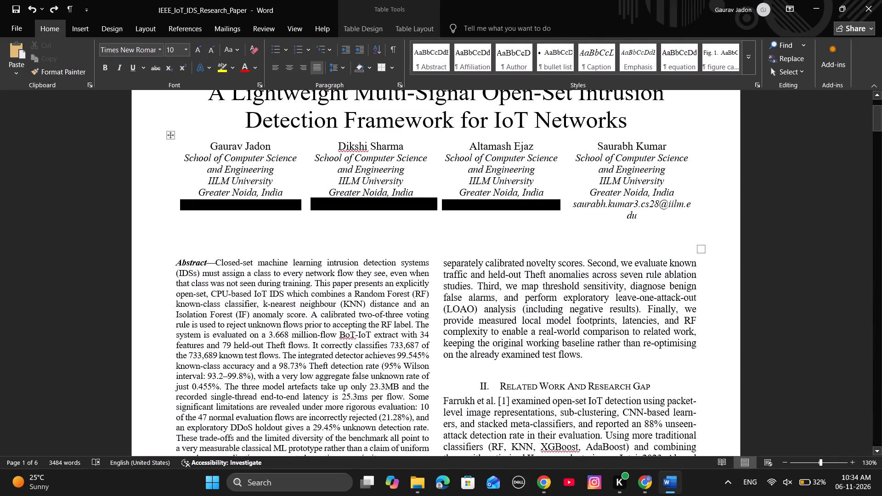
Insert three spaces and a line break at the insertion point in the second author's block.
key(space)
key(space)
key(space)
key(Return)
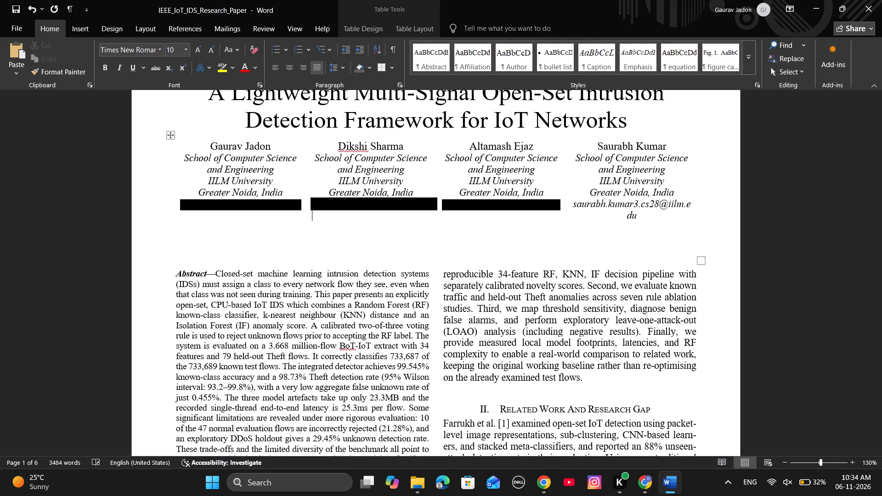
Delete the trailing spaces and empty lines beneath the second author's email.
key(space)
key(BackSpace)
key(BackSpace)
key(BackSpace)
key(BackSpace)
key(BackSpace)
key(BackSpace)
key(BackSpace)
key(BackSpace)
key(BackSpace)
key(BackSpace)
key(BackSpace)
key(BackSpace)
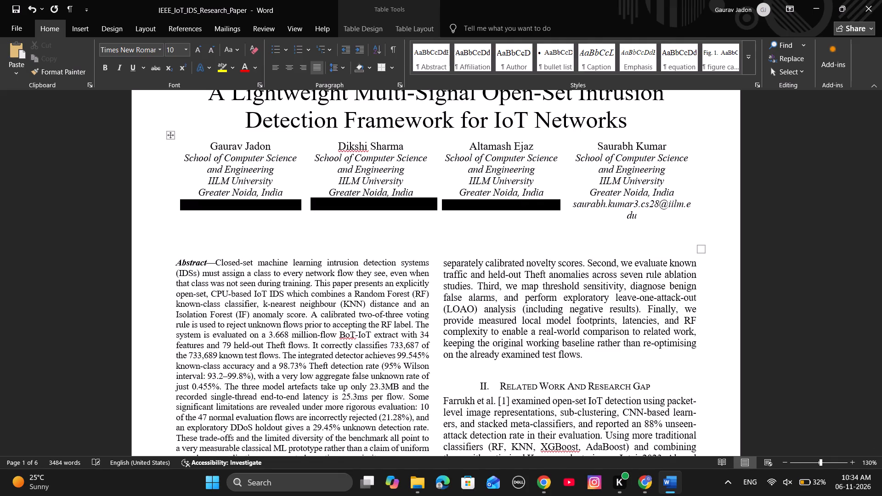
Undo the recent spacing and line-break edits in the second author's block.
key(ctrl+z)
key(ctrl+z)
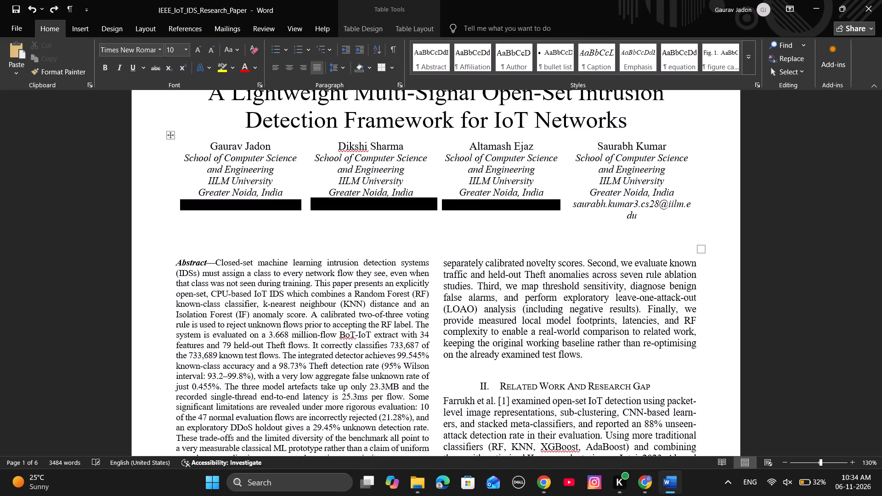
key(ctrl+z)
key(ctrl+z)
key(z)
key(ctrl+z)
key(ctrl+z)
key(ctrl+z)
key(ctrl+z)
key(ctrl+z)
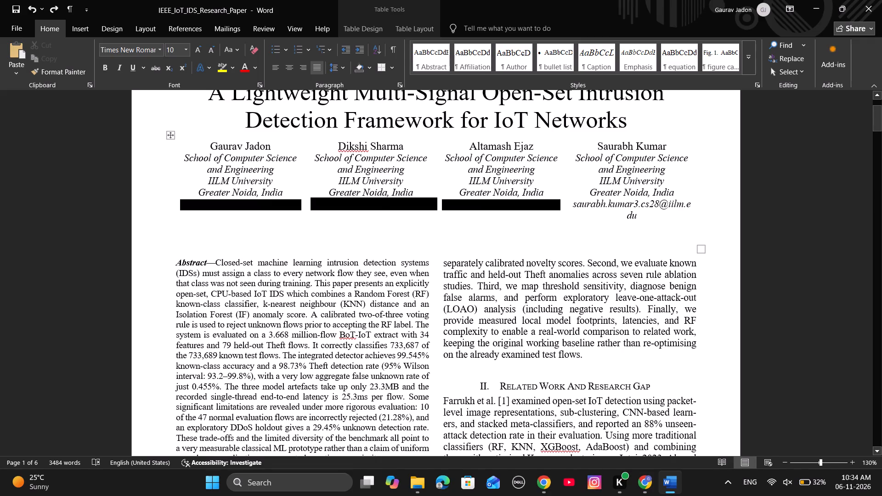
Add two line breaks after the first author's email.
click(183, 216)
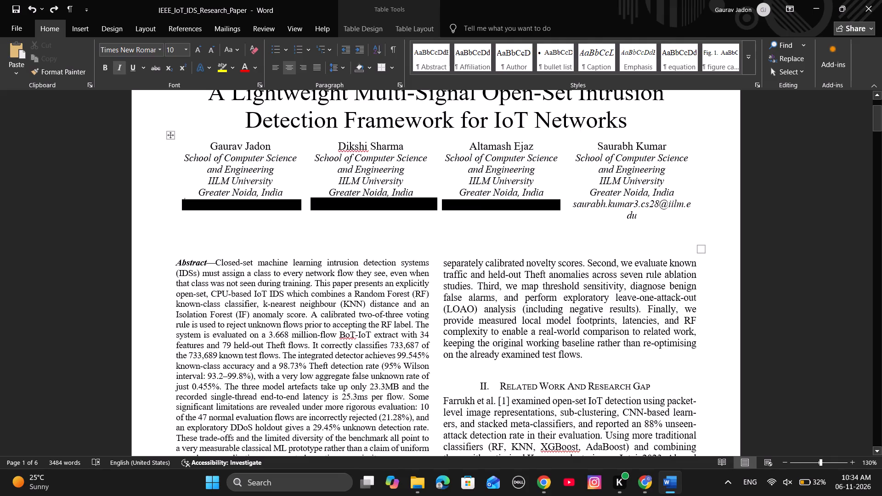
click(299, 207)
key(Return)
key(Return)
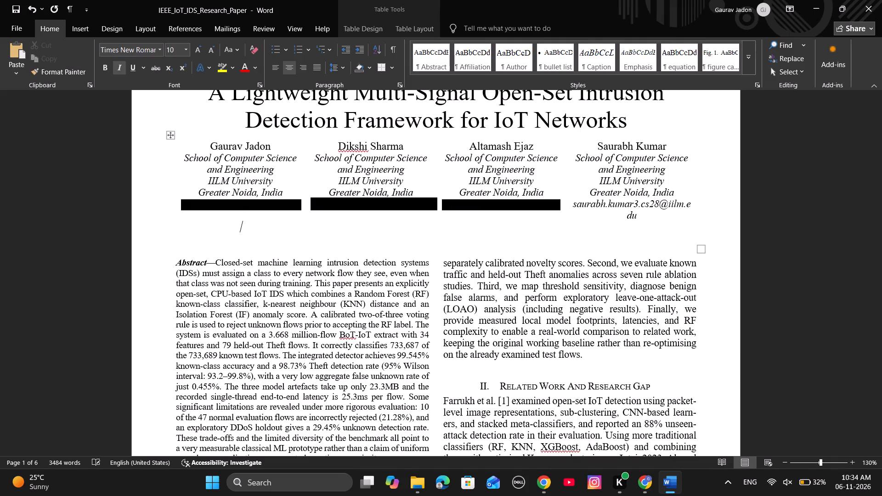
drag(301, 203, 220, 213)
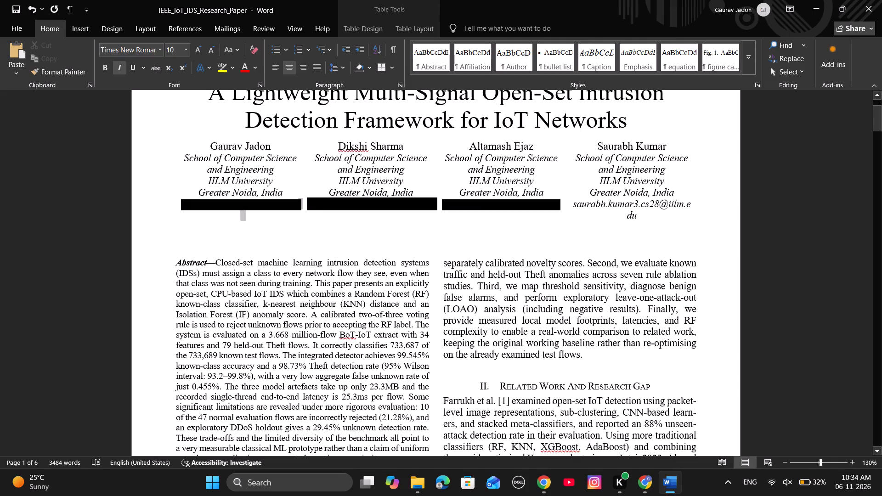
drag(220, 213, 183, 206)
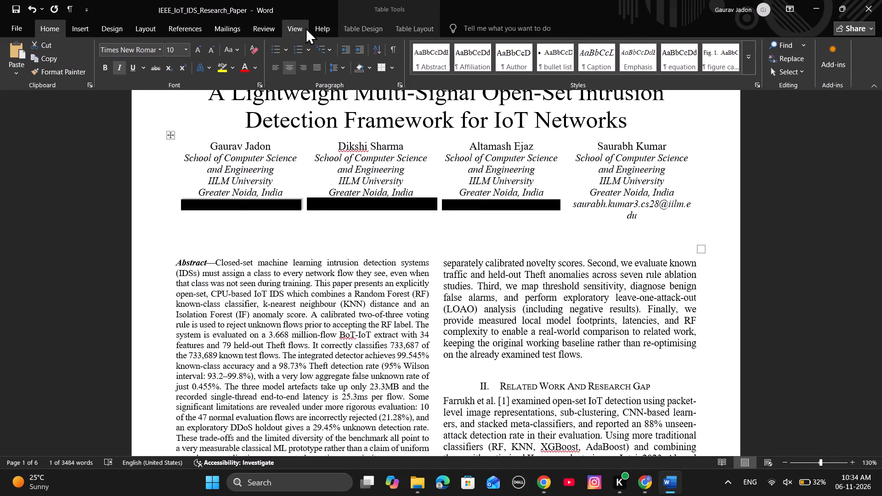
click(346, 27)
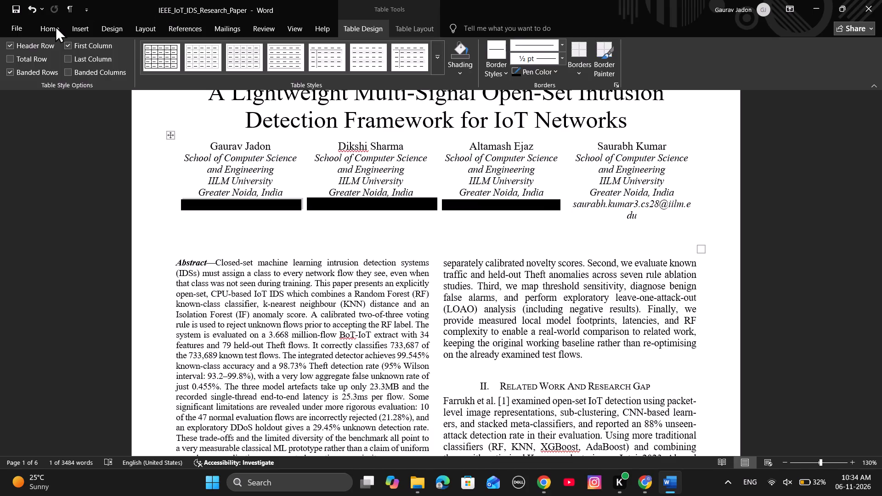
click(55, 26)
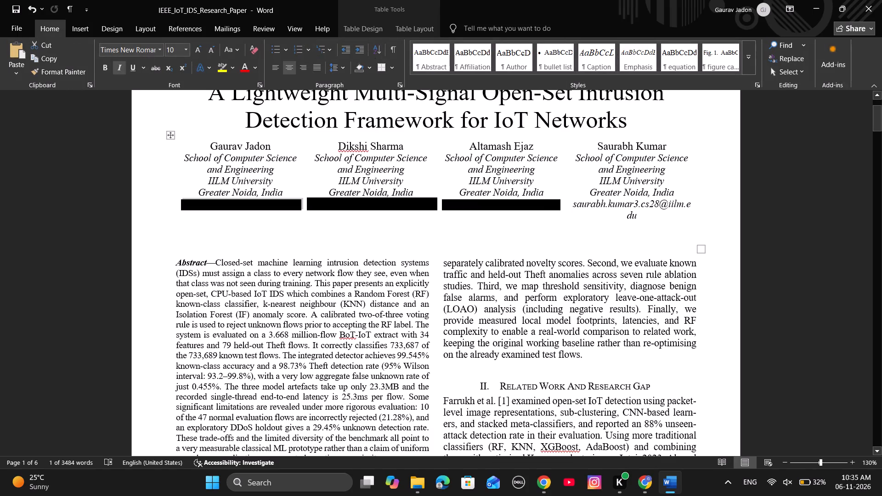
Place the insertion point at the end of the first author's email line.
click(300, 207)
drag(300, 207, 294, 207)
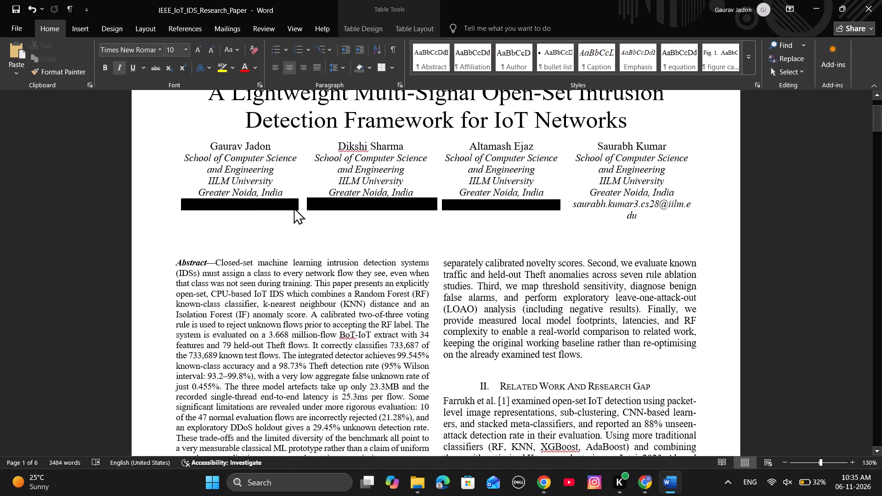
drag(294, 207, 249, 208)
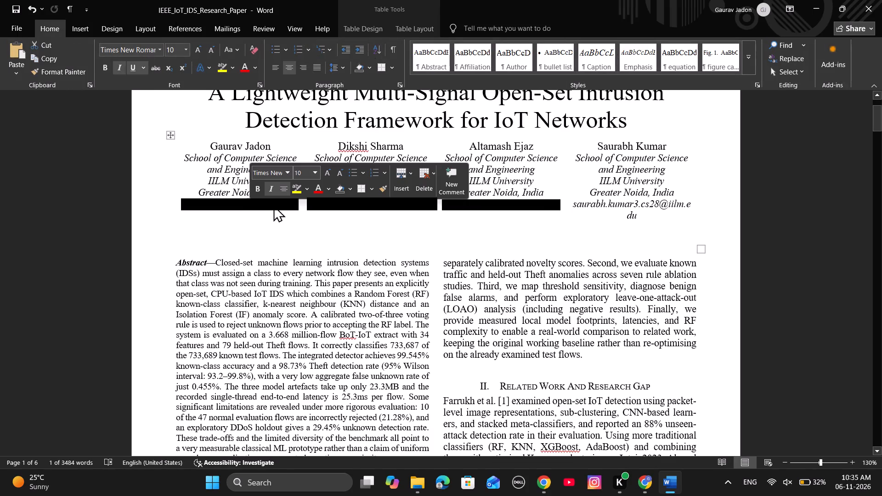
click(273, 205)
click(297, 205)
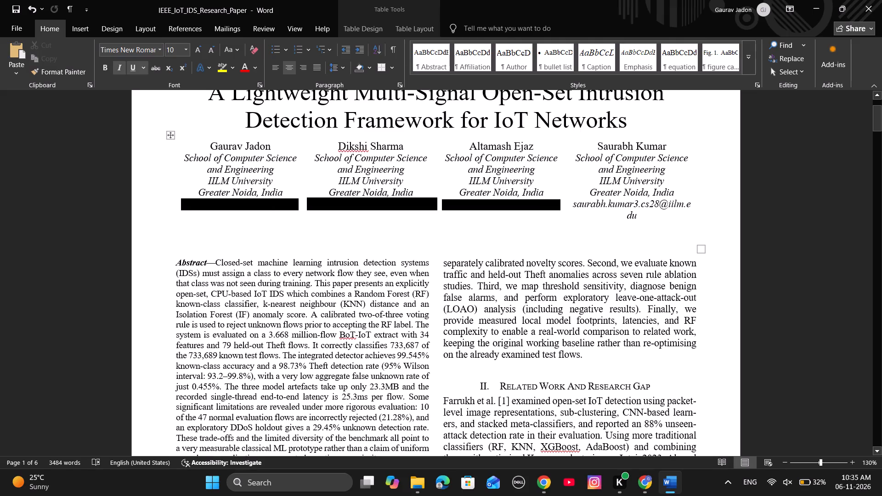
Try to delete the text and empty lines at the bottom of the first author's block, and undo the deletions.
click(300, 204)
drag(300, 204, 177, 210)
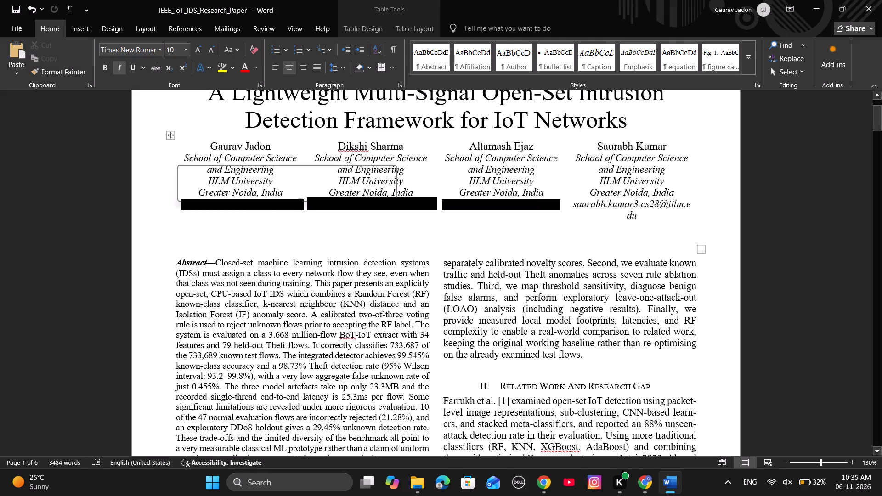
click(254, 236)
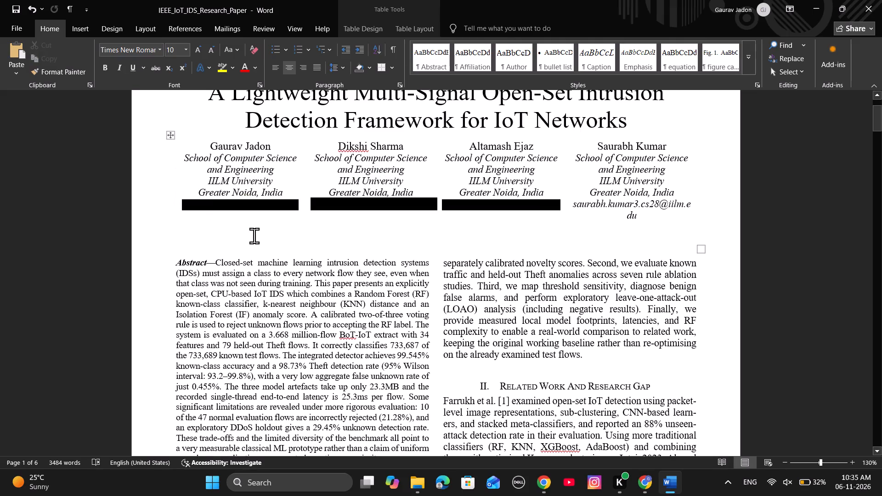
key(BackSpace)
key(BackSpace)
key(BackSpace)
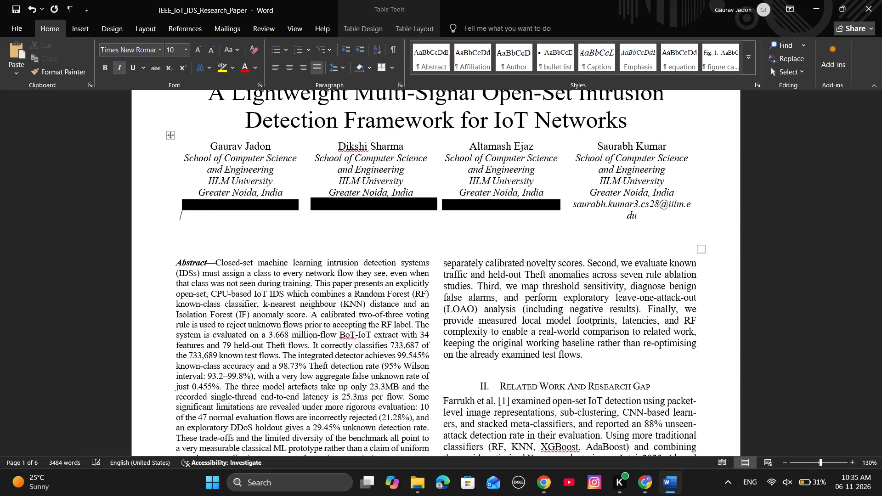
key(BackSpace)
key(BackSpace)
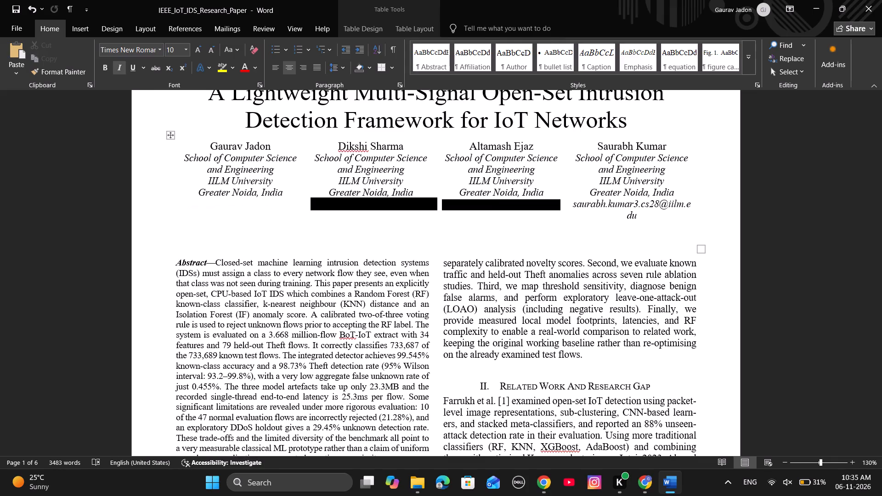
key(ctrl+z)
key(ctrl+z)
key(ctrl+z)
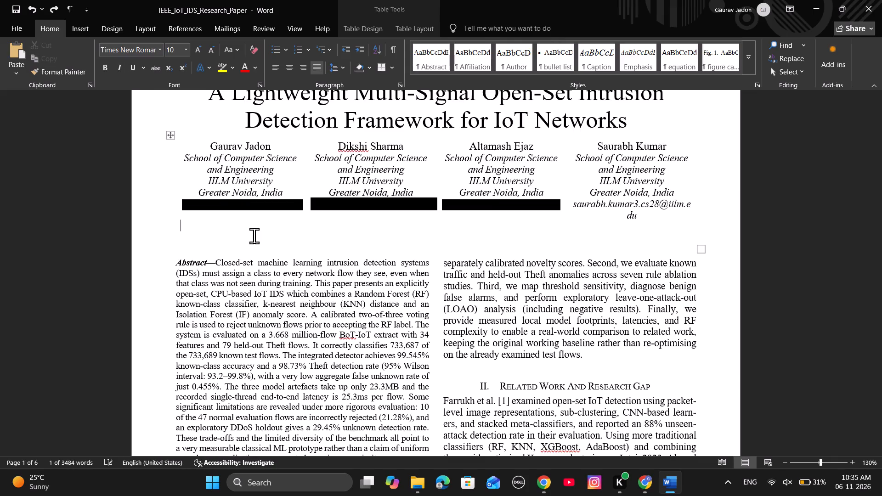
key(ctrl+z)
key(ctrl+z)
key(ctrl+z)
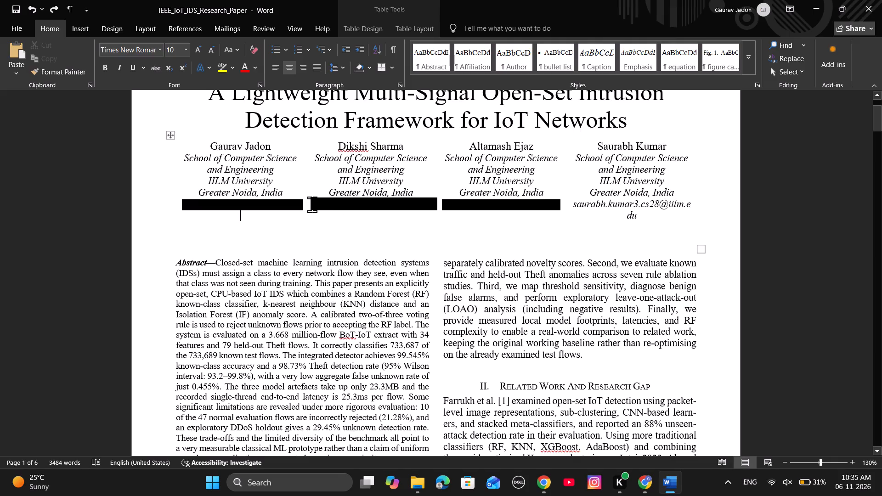
Italicize the second author's email line.
drag(312, 204, 427, 210)
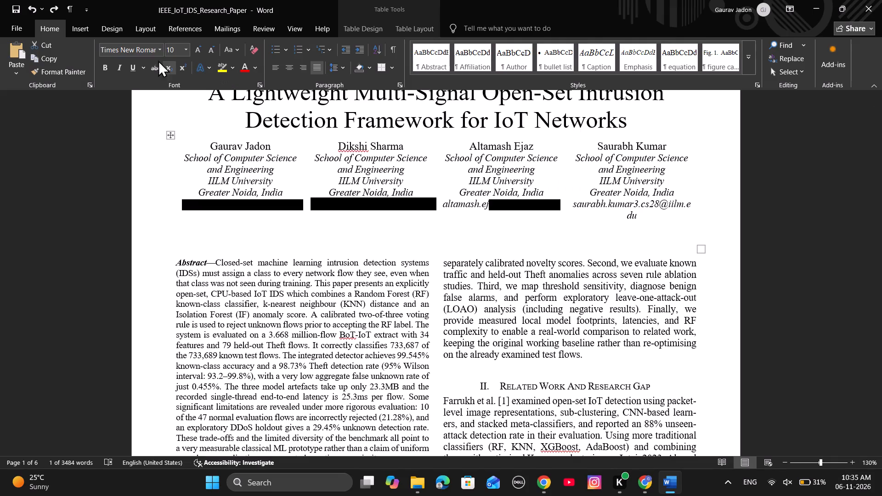
click(119, 62)
click(458, 216)
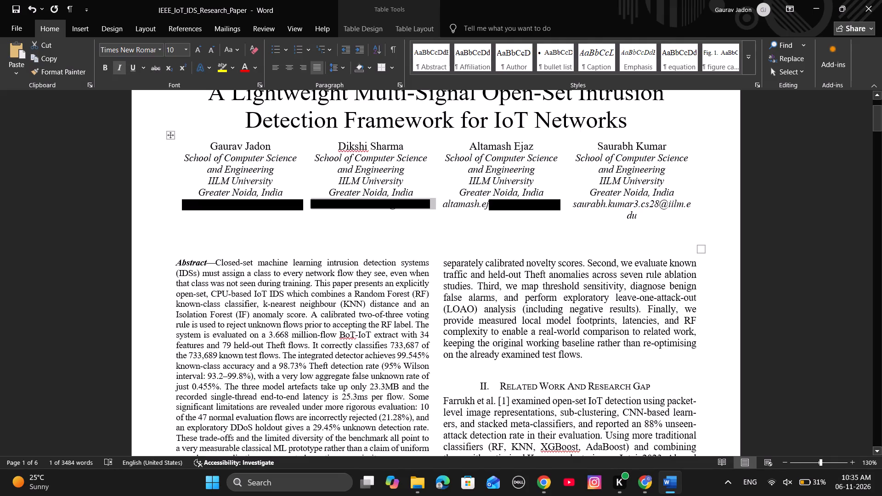
Add a line break after the fourth author's email and undo the automatic hyperlink formatting of the address.
click(637, 218)
key(Return)
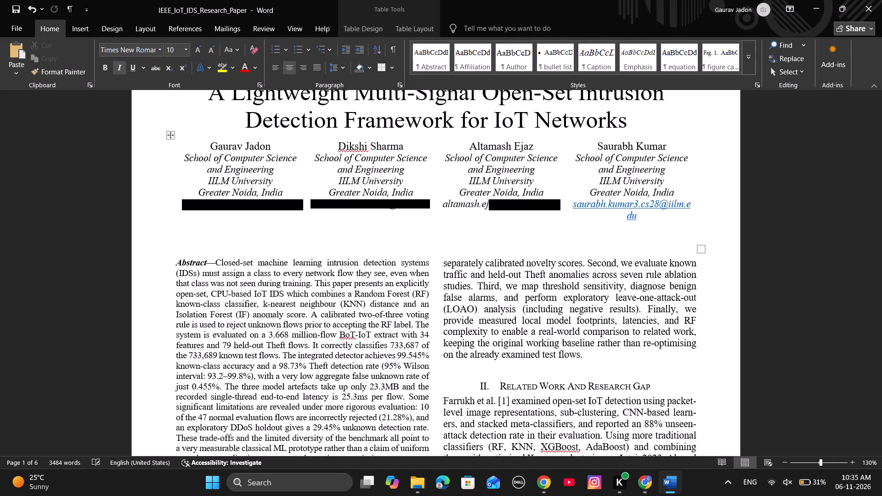
key(ctrl+z)
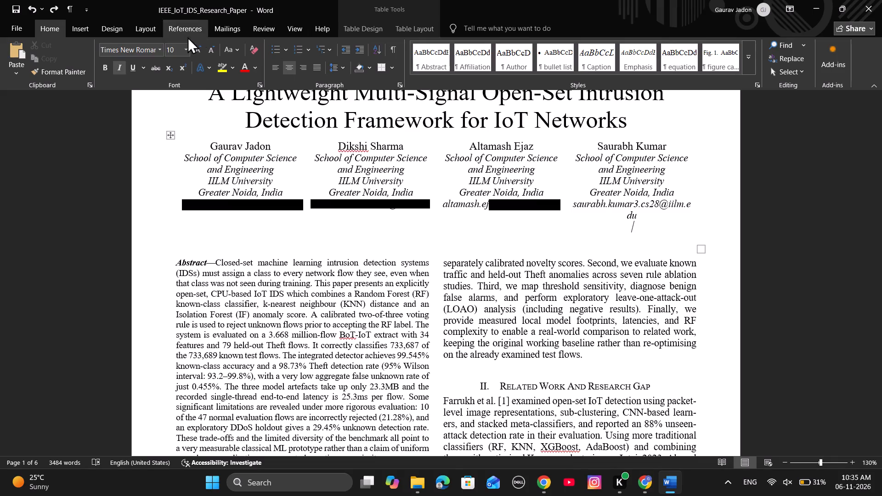
Insert a simple text box below the fourth author's block and replace its placeholder text with the copied first author block.
click(88, 34)
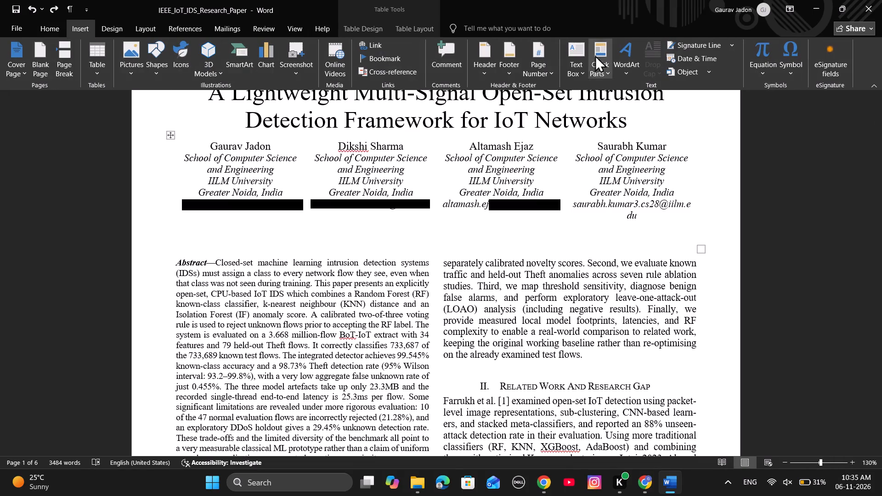
click(572, 56)
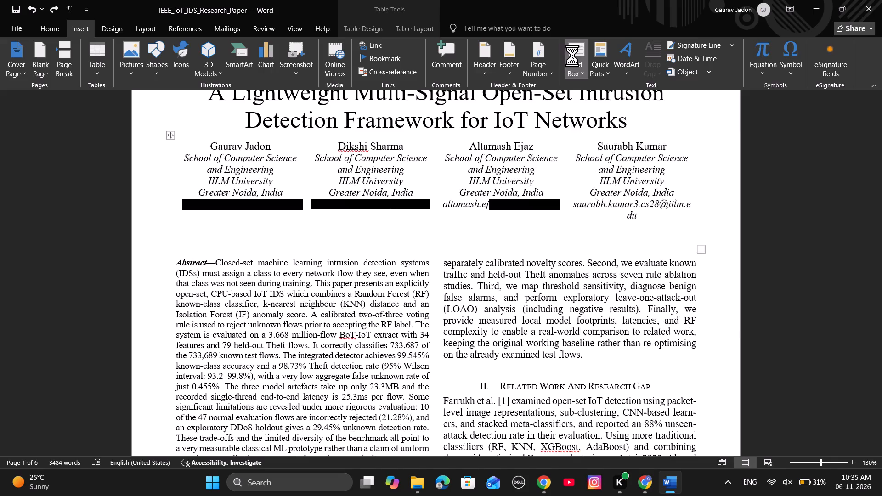
click(573, 143)
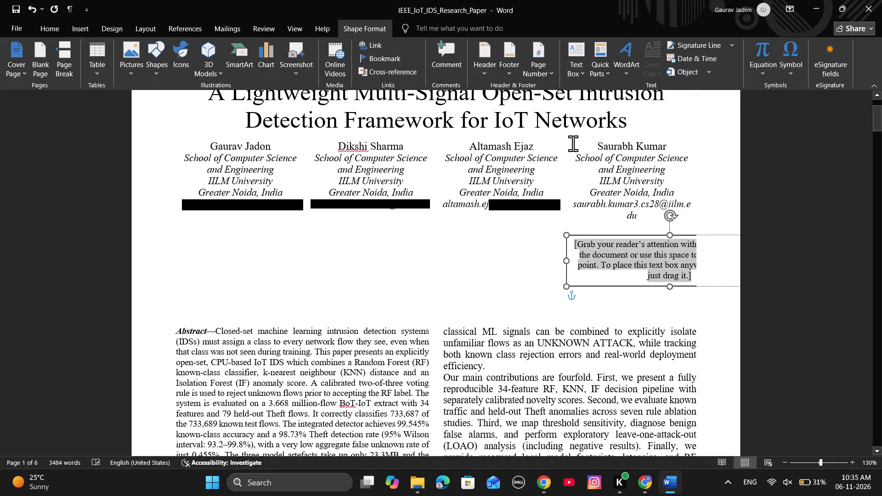
key(BackSpace)
key(ctrl+v)
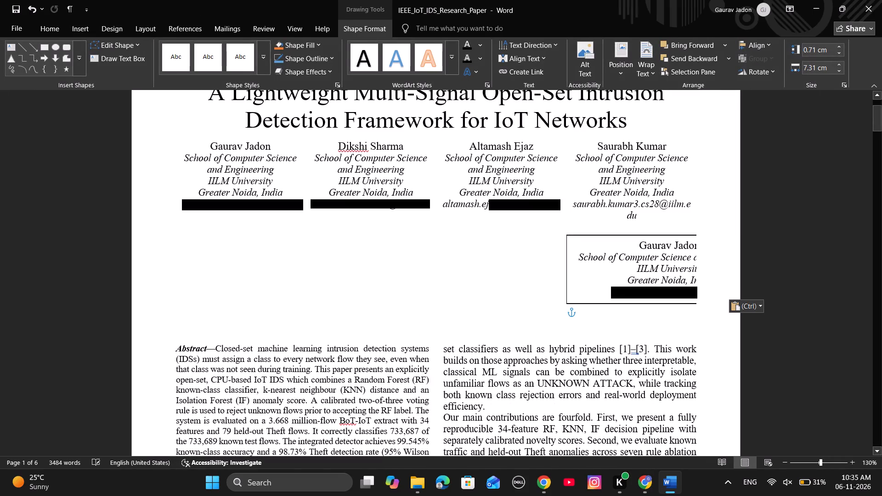
Move the new text box to just beneath the second author's block.
drag(641, 302, 493, 294)
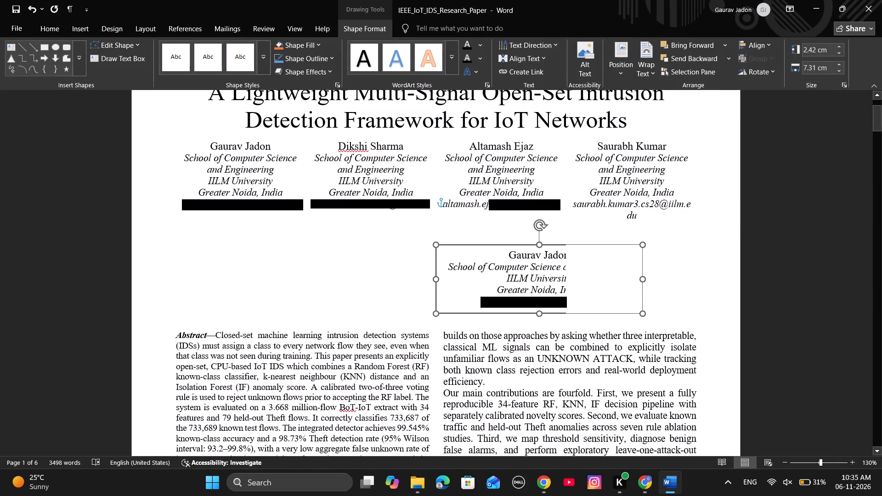
drag(493, 294, 441, 288)
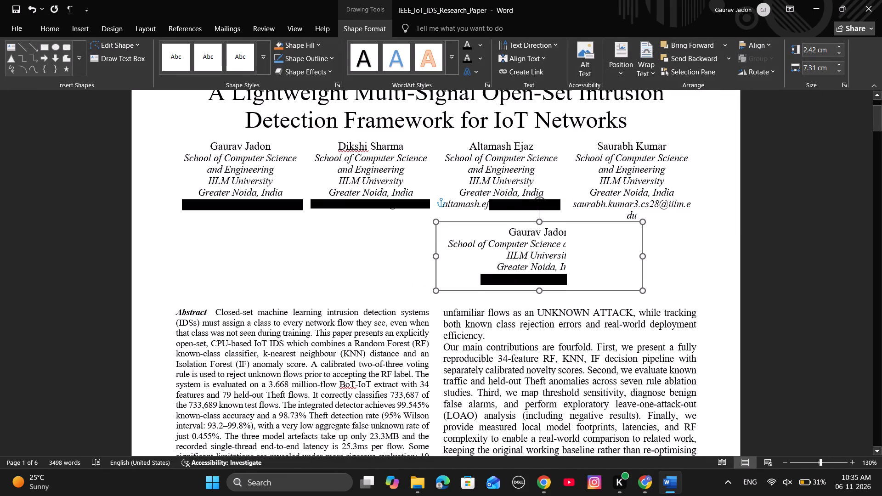
drag(441, 288, 430, 287)
Remove the text box's outline and widen the box to about 9.53 cm.
click(328, 63)
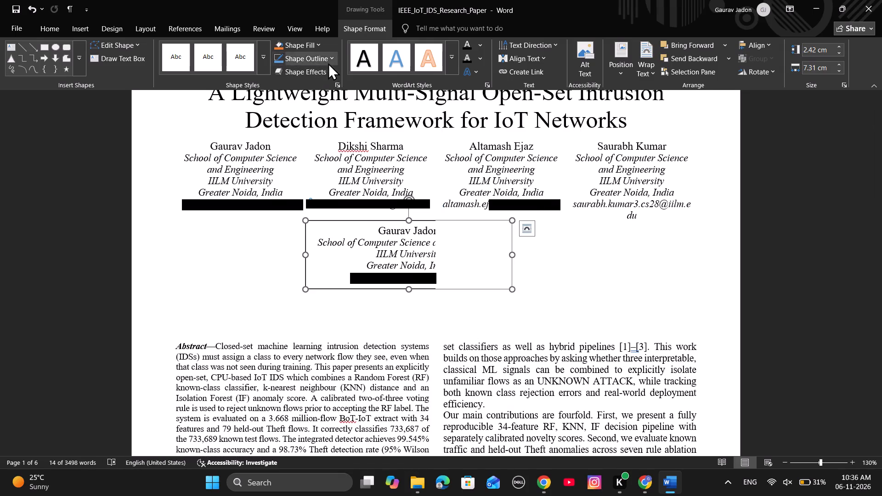
click(339, 246)
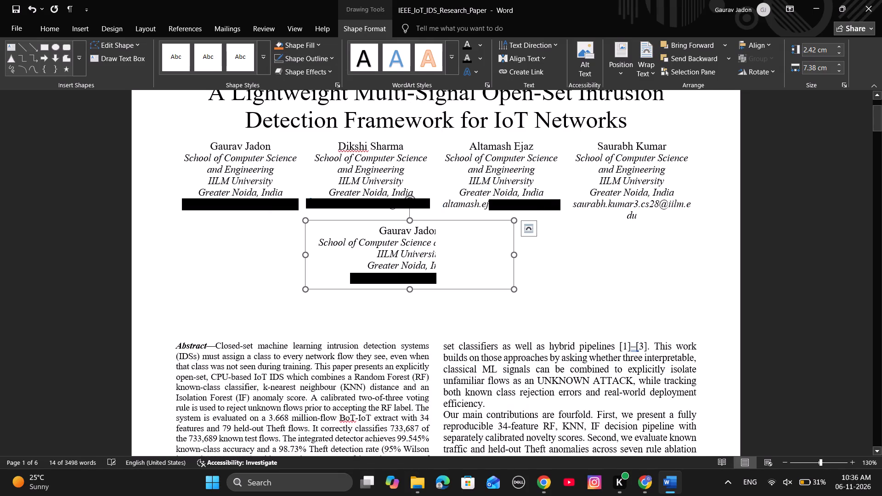
drag(514, 258, 522, 257)
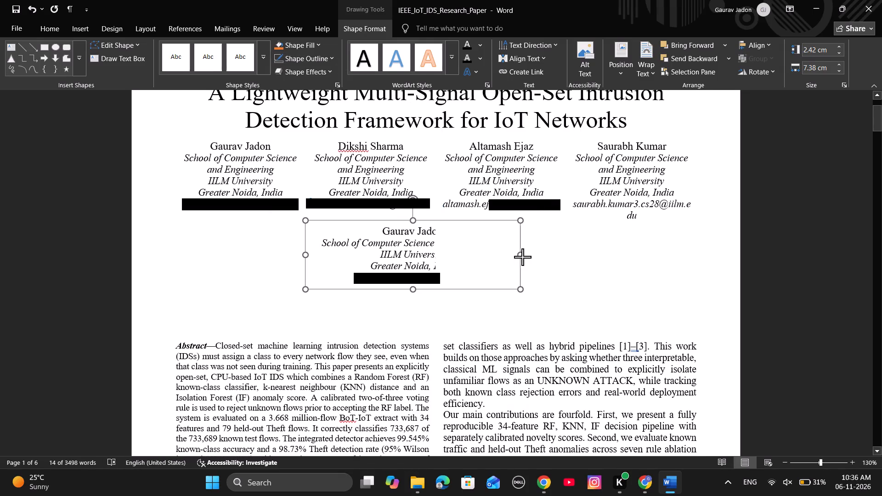
drag(522, 257, 575, 254)
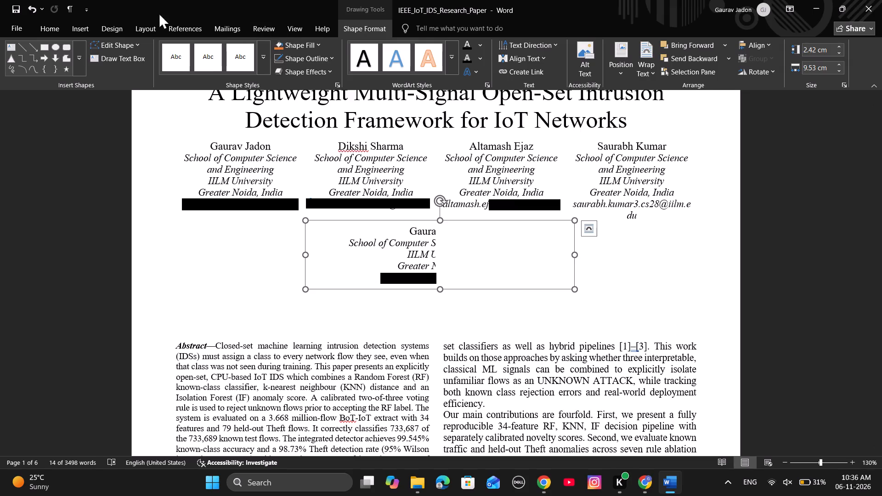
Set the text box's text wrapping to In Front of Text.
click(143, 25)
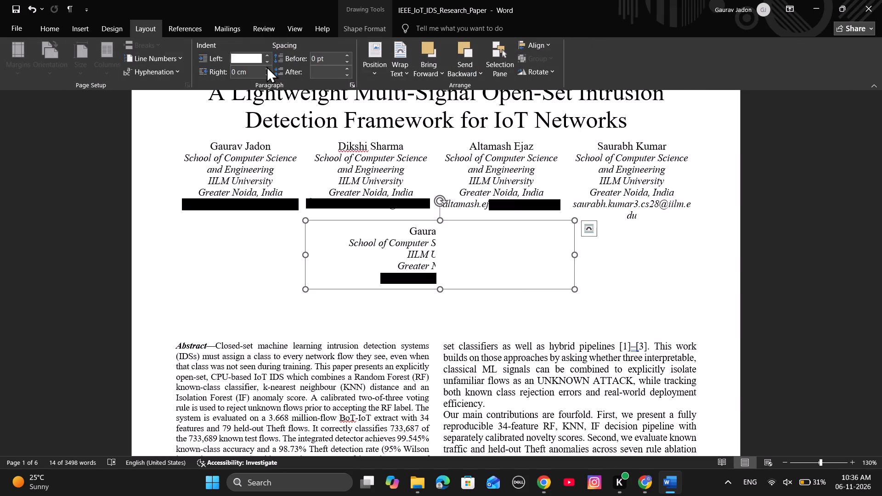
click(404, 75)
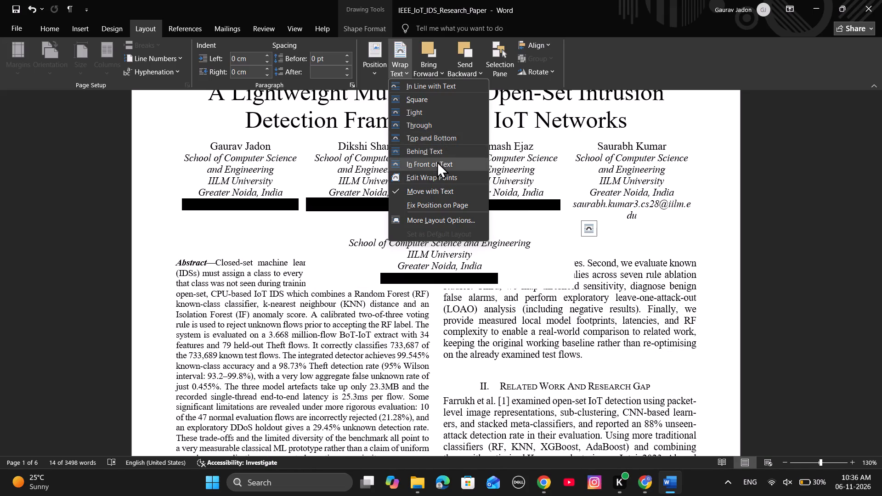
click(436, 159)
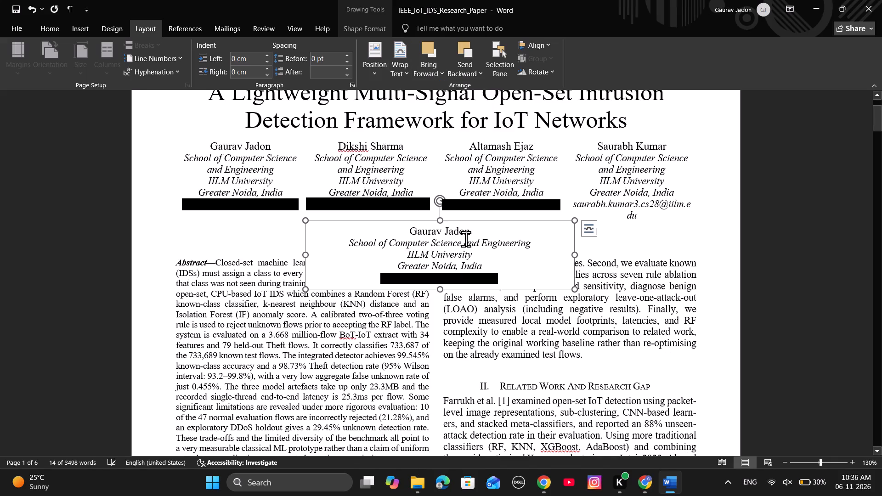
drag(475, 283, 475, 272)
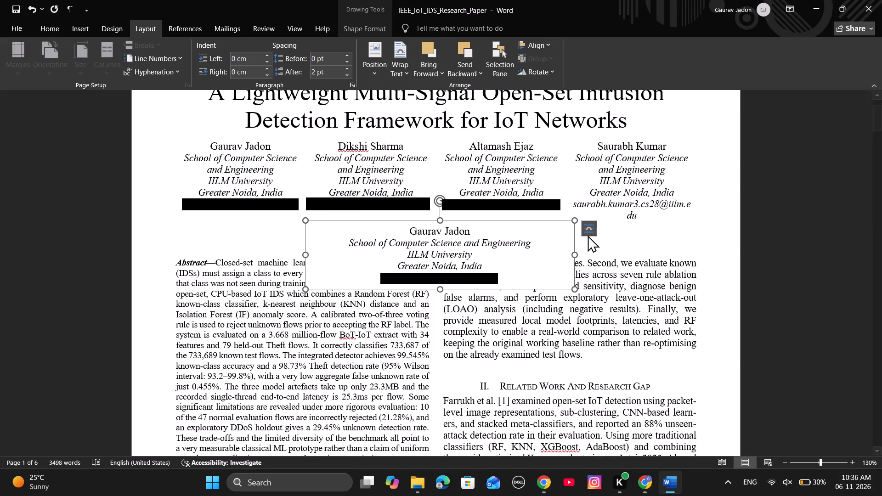
Try In Line with Text for the text box, and set its wrapping to Square.
click(588, 235)
click(616, 274)
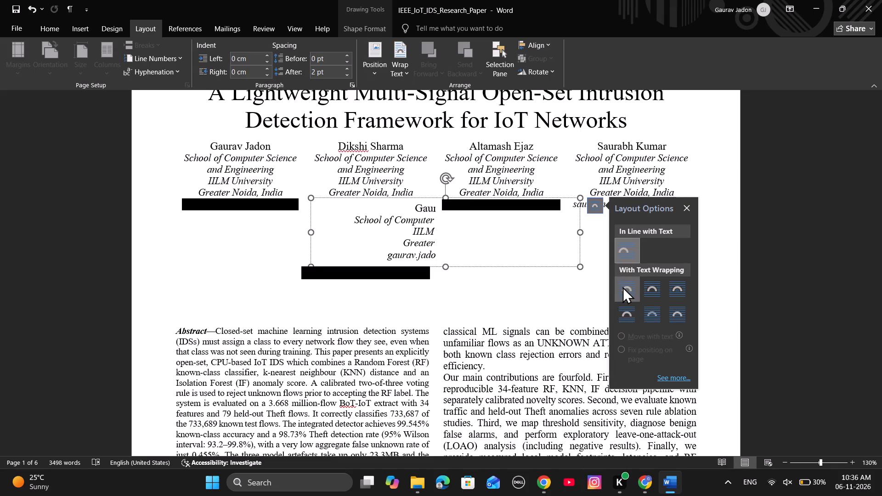
click(622, 287)
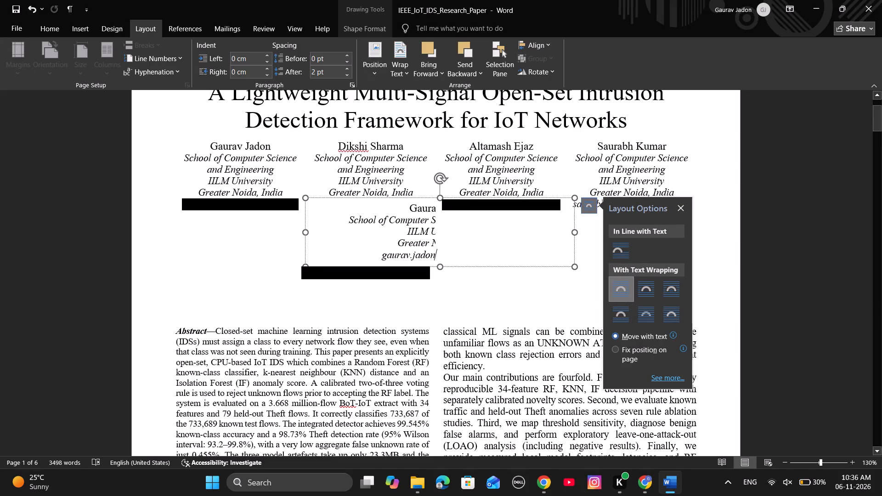
Move the text box below the four author blocks, centred horizontally on the page.
drag(522, 267, 521, 278)
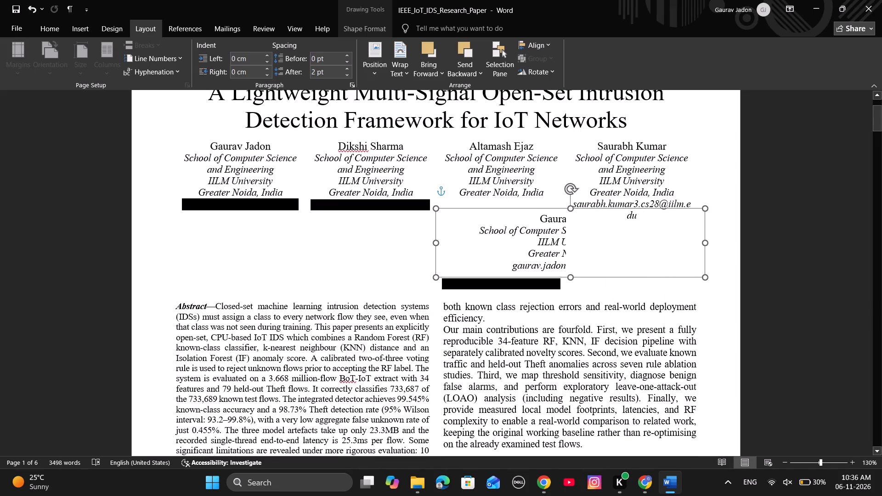
drag(521, 278, 517, 298)
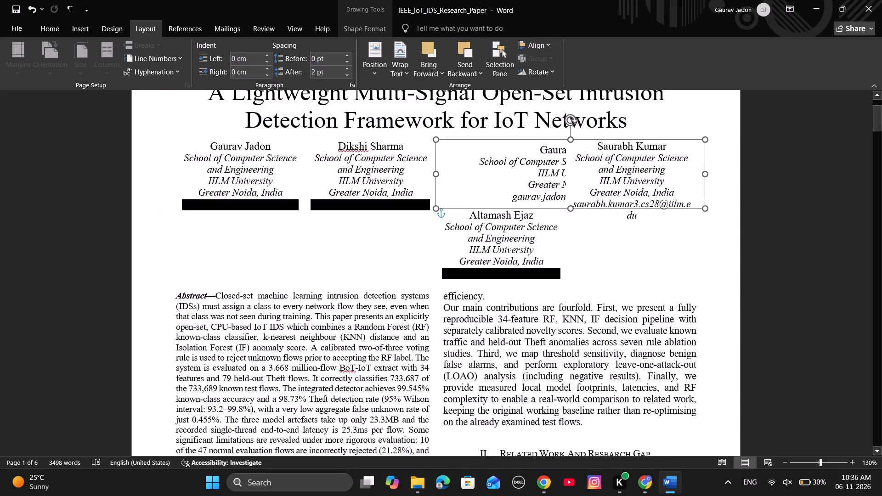
drag(517, 298, 520, 320)
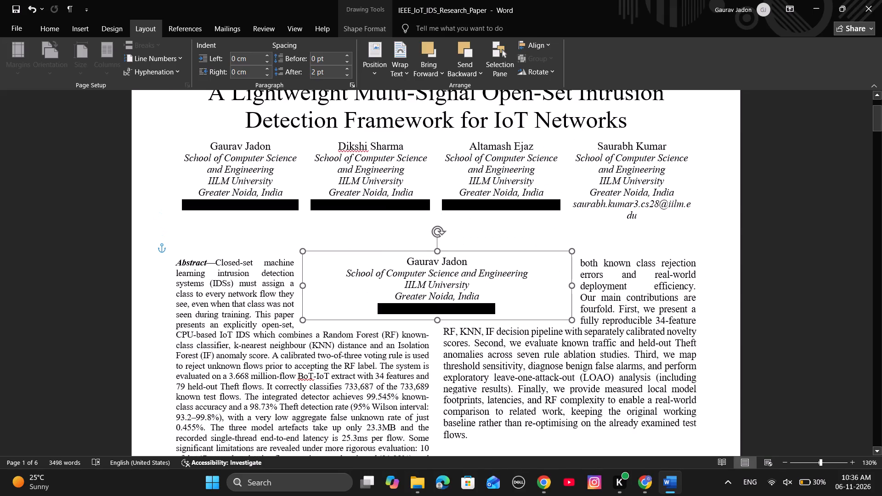
drag(520, 320, 507, 308)
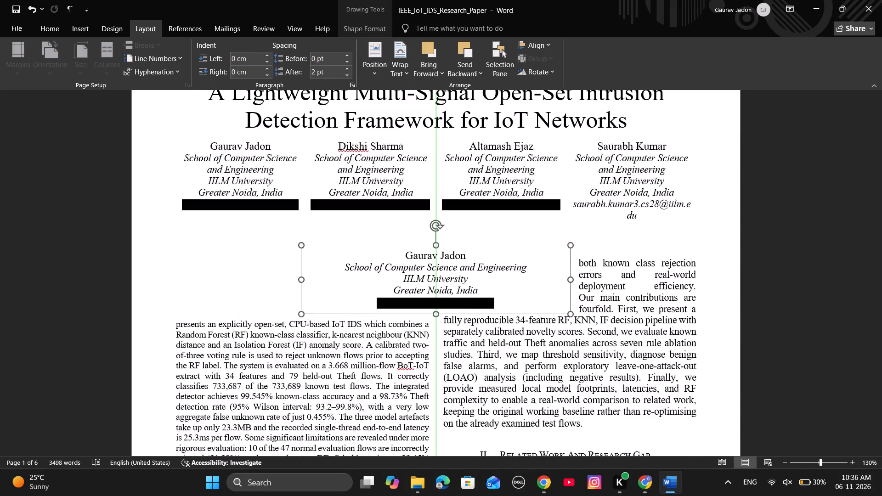
drag(507, 308, 509, 310)
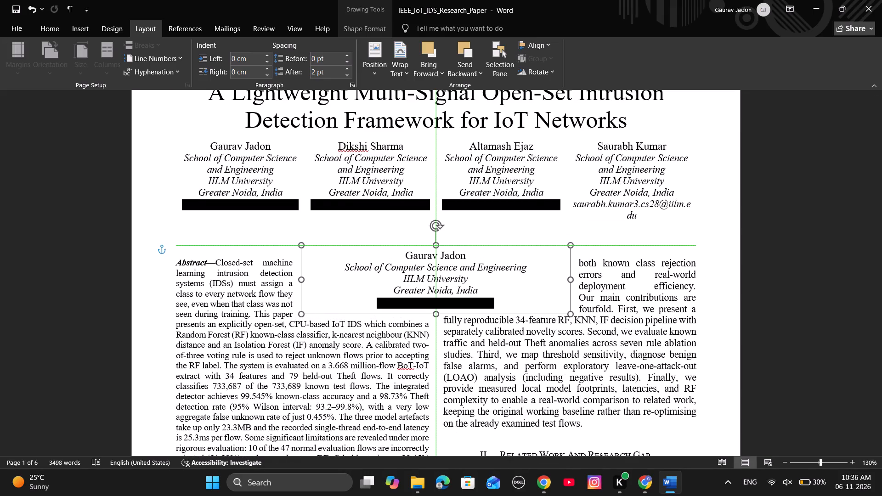
drag(509, 310, 509, 309)
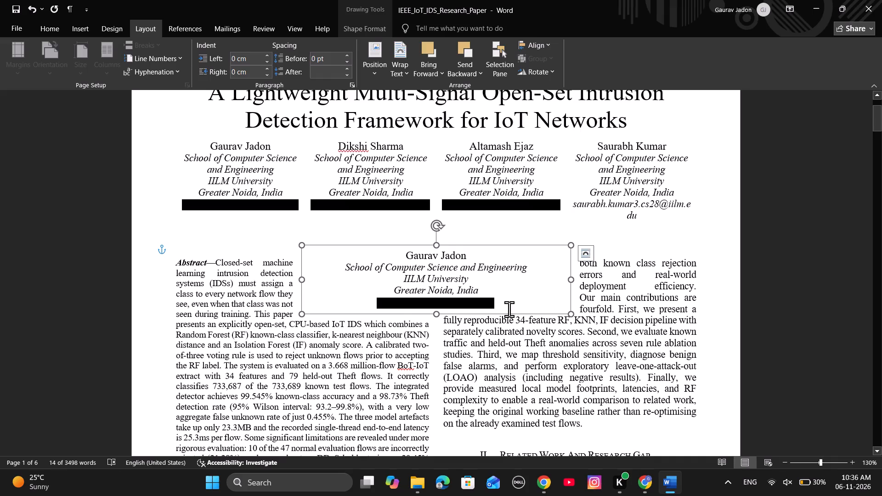
Delete the copied author name from the text box's first line, keeping only the initial G.
click(472, 258)
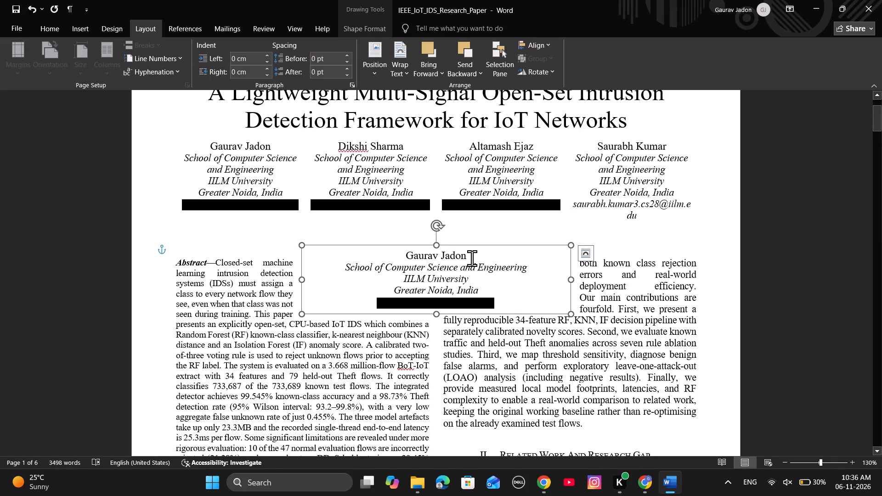
key(BackSpace)
key(BackSpace)
key(BackSpace)
key(BackSpace)
key(BackSpace)
key(BackSpace)
key(BackSpace)
key(BackSpace)
key(BackSpace)
key(BackSpace)
key(BackSpace)
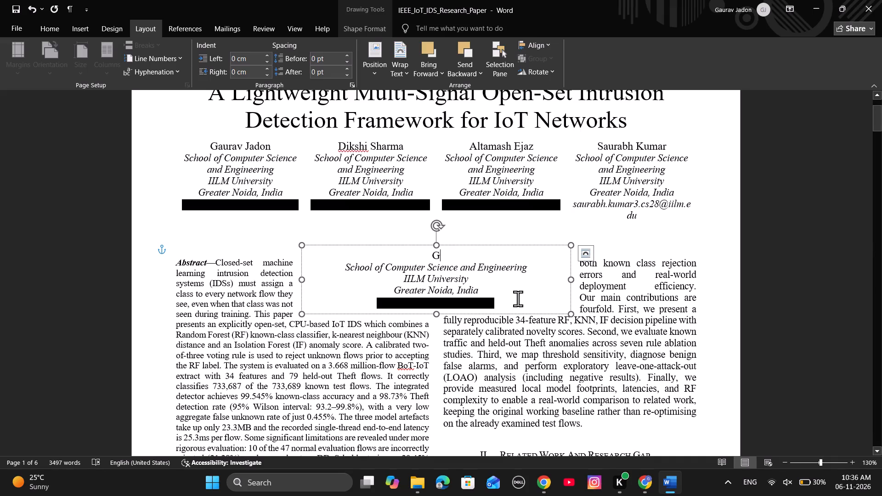
Set the fifth author's text box to Fix position on page.
click(514, 310)
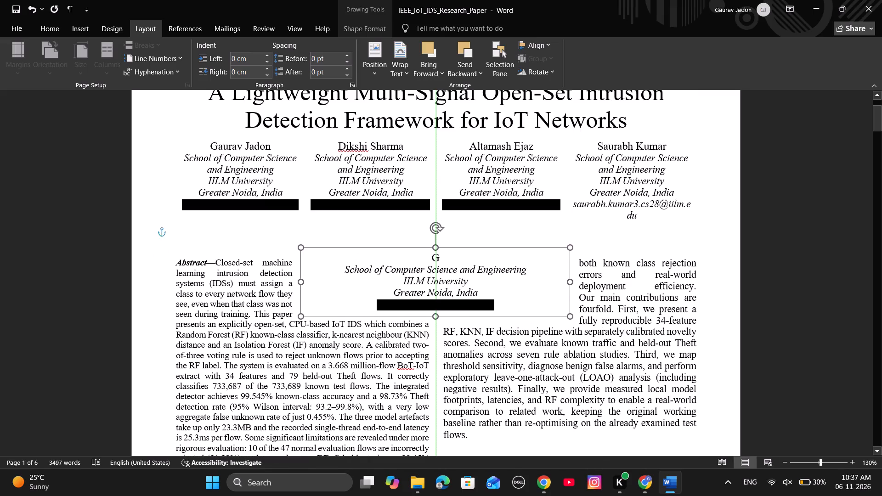
click(582, 259)
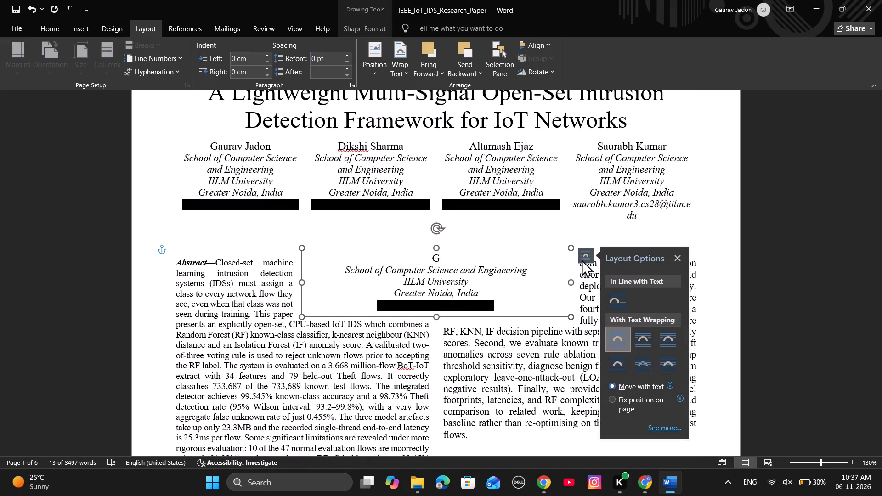
click(644, 398)
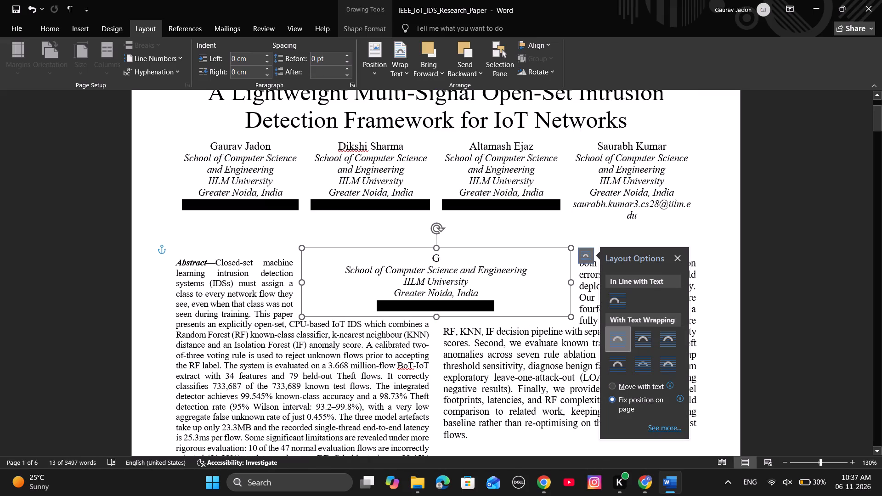
Move the text box to just below the paper title, above the four author blocks, centred horizontally on the page.
drag(533, 315, 531, 289)
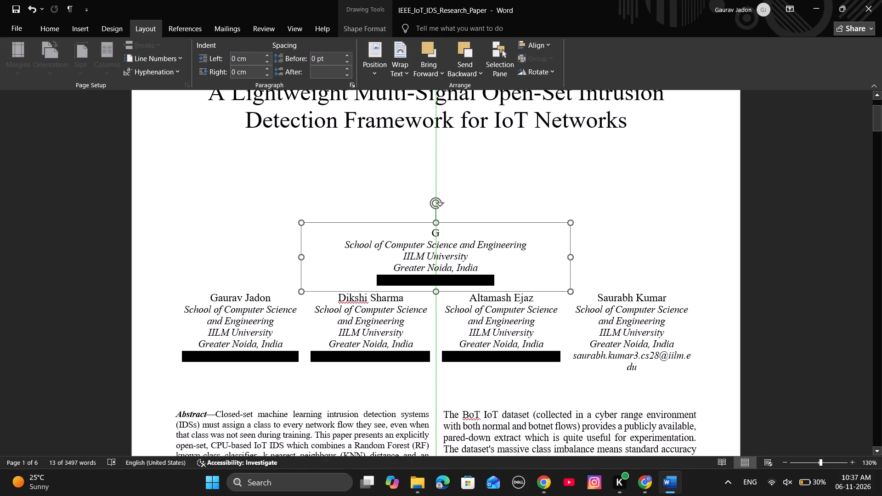
drag(531, 289, 514, 243)
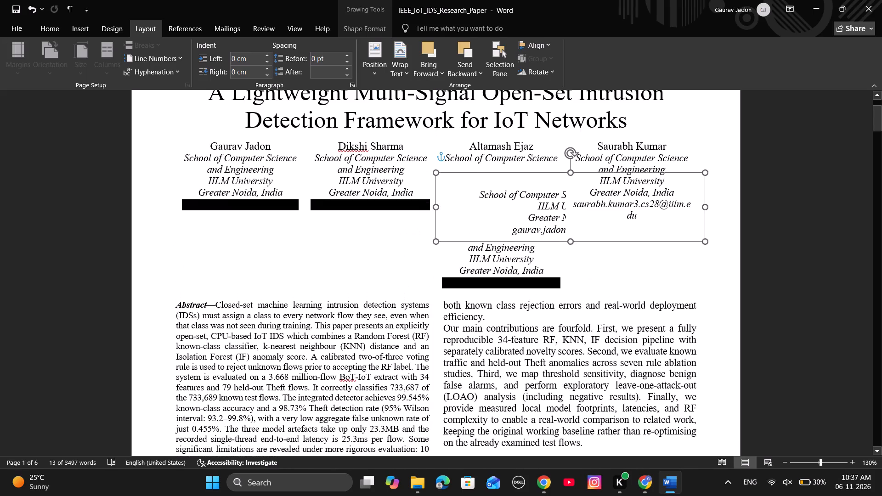
drag(514, 243, 464, 265)
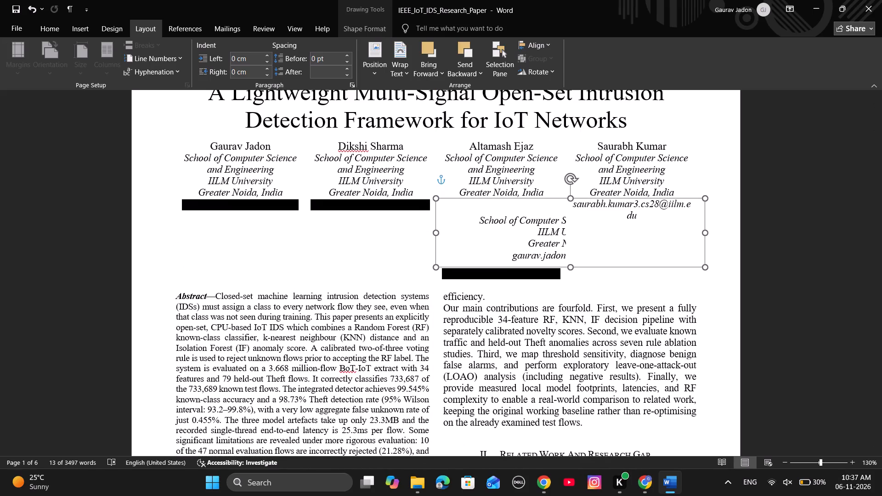
drag(464, 265, 459, 282)
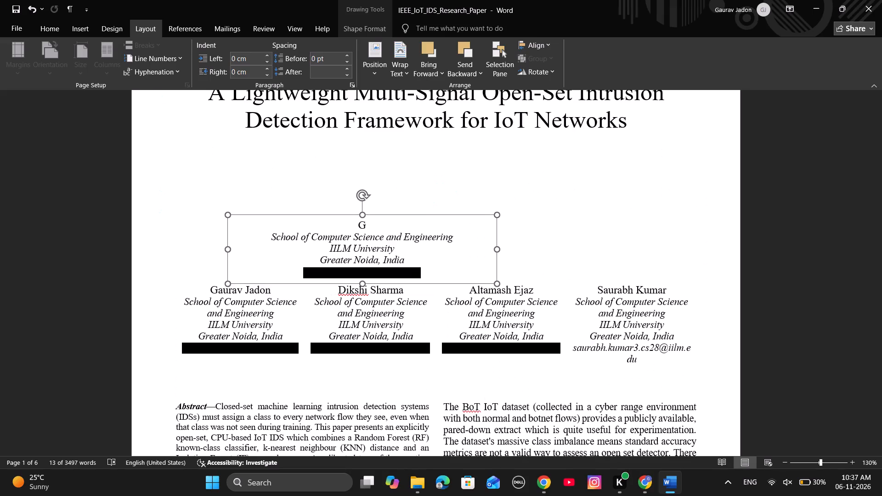
drag(459, 282, 516, 276)
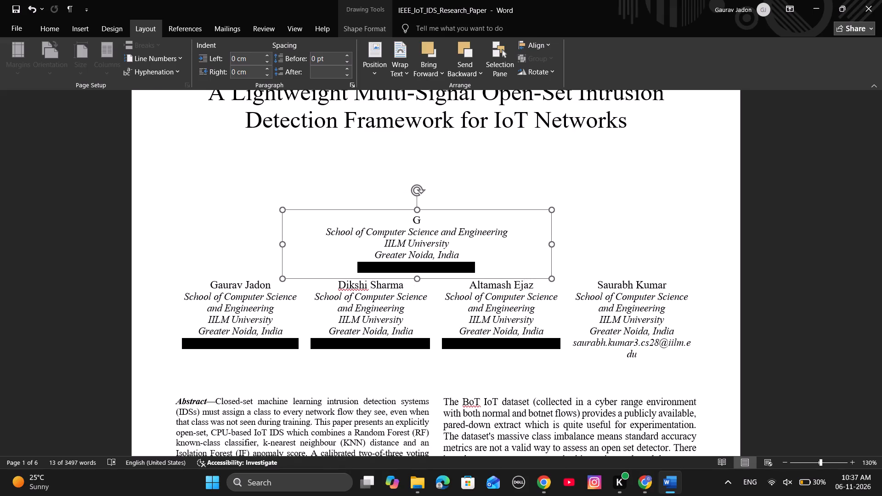
drag(516, 276, 536, 283)
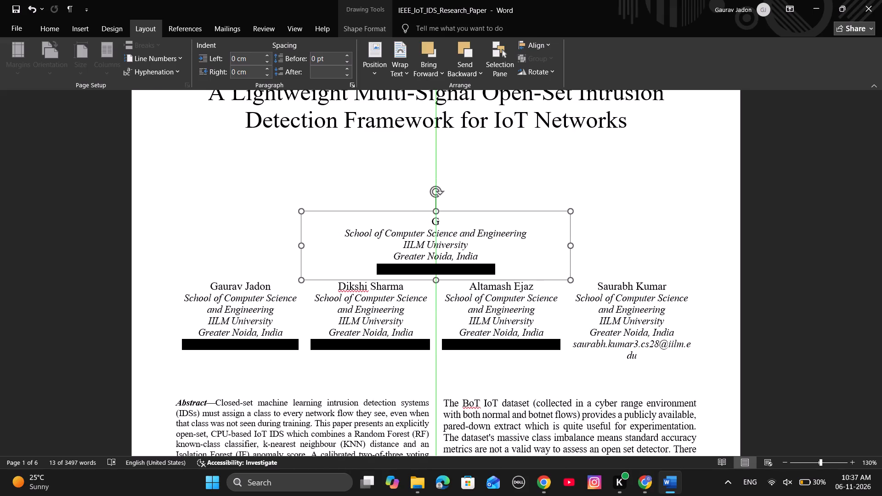
drag(536, 283, 527, 291)
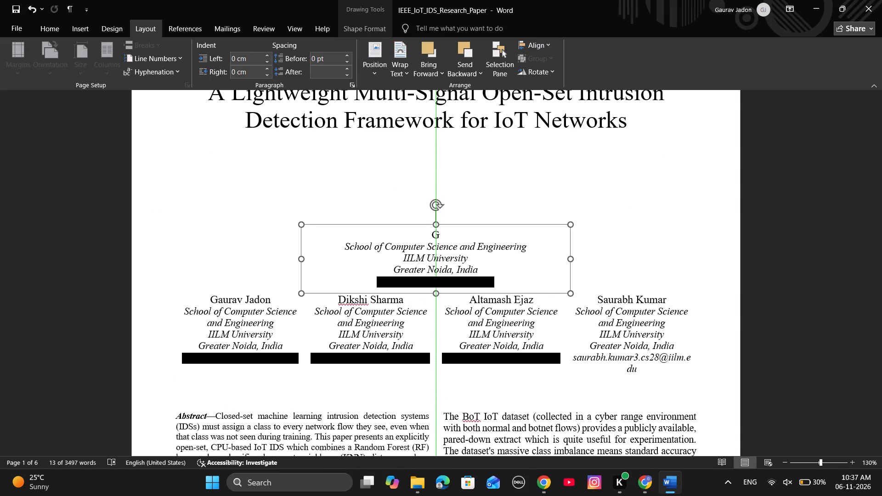
drag(527, 291, 526, 210)
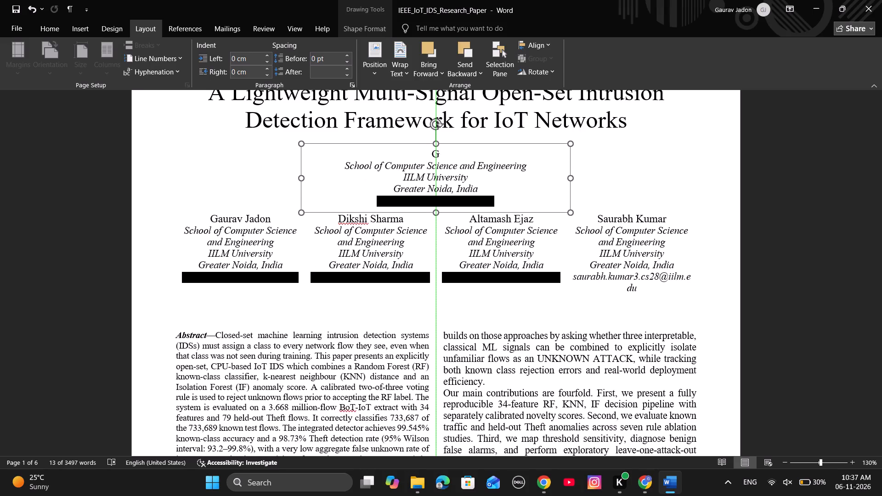
drag(526, 210, 526, 208)
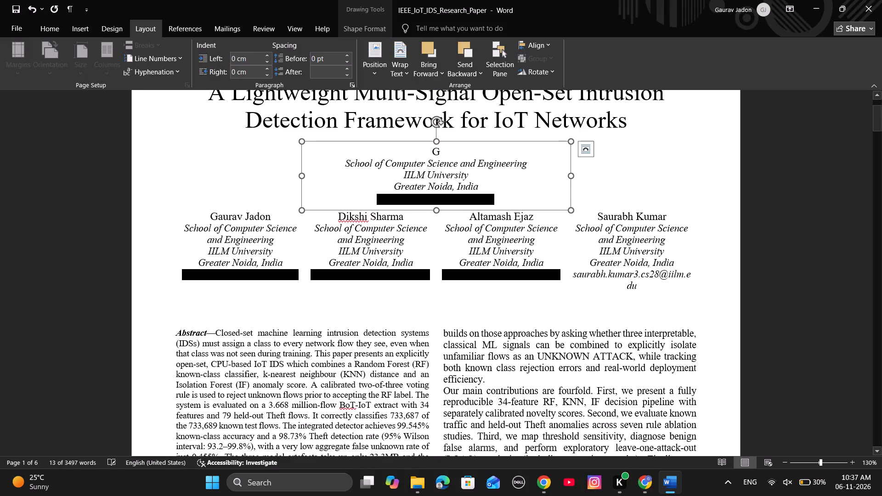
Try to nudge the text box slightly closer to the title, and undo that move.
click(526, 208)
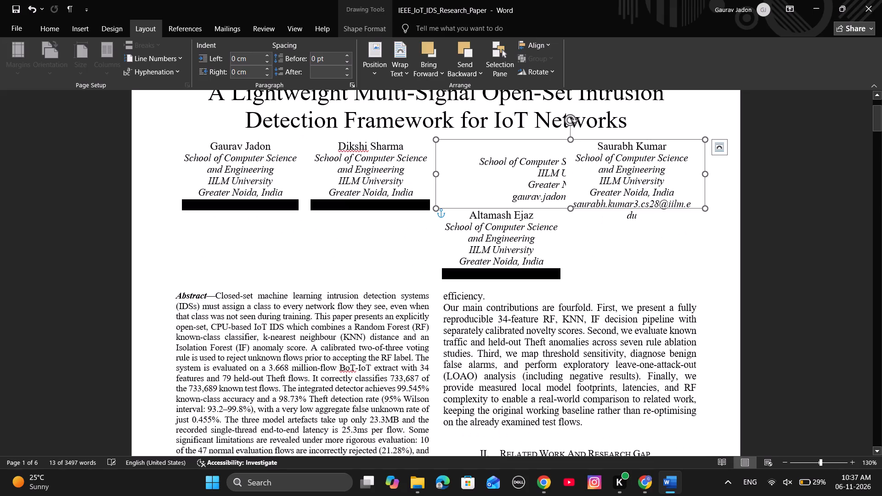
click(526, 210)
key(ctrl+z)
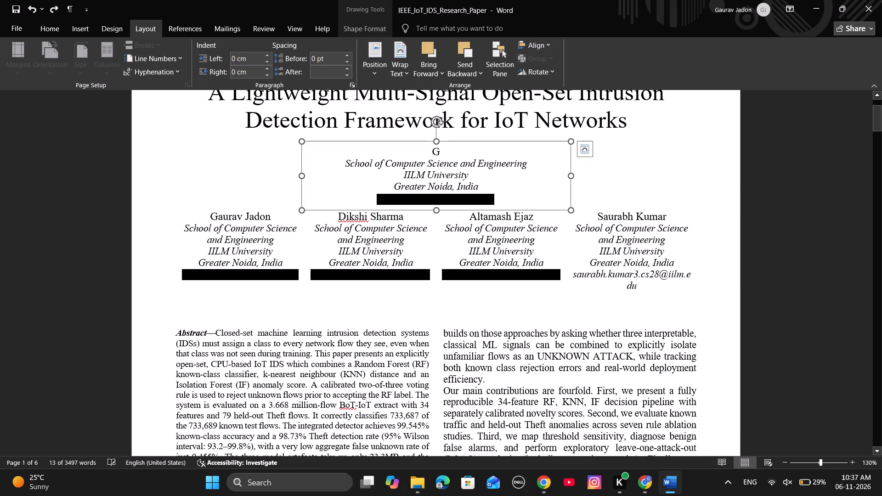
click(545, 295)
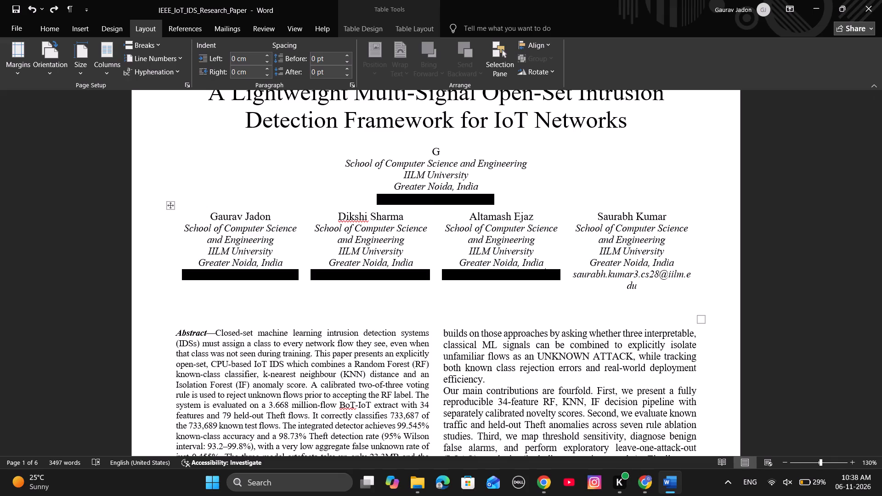
Replace the initial G in the text box's name line with the title Ms.
click(444, 151)
key(BackSpace)
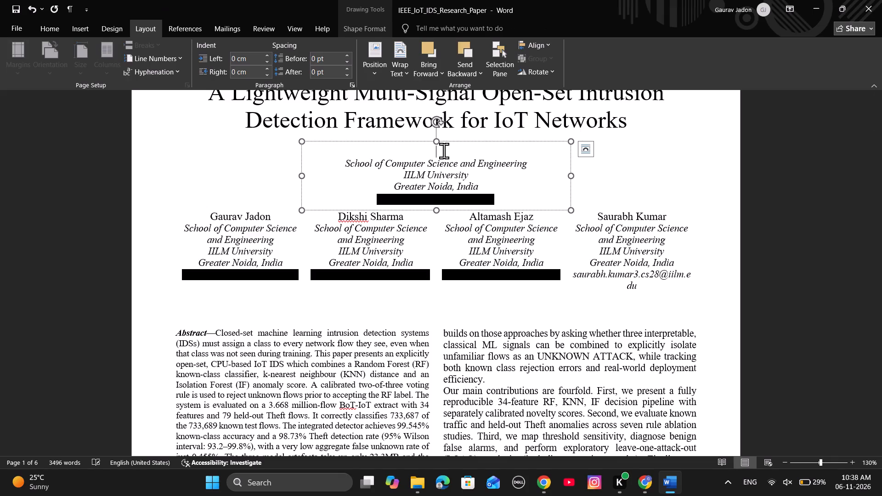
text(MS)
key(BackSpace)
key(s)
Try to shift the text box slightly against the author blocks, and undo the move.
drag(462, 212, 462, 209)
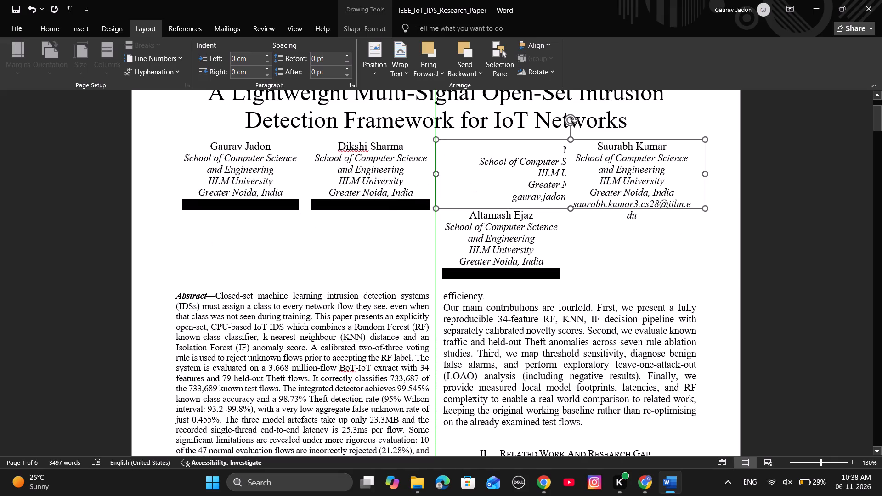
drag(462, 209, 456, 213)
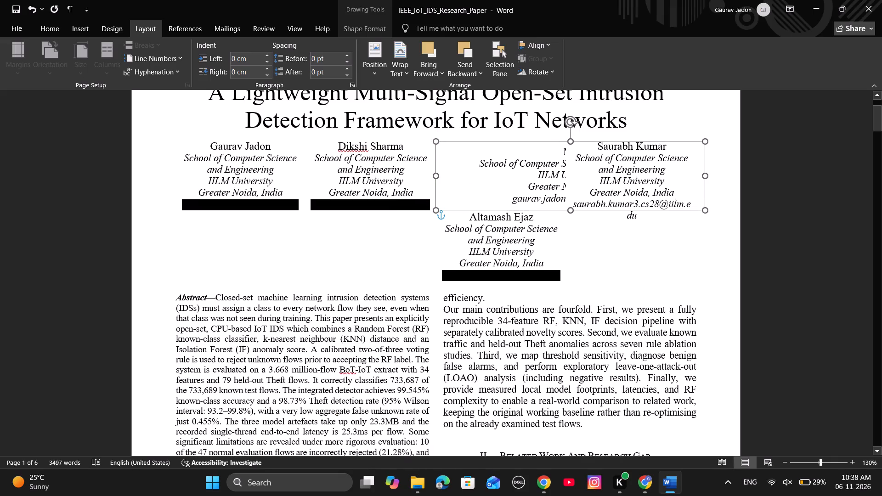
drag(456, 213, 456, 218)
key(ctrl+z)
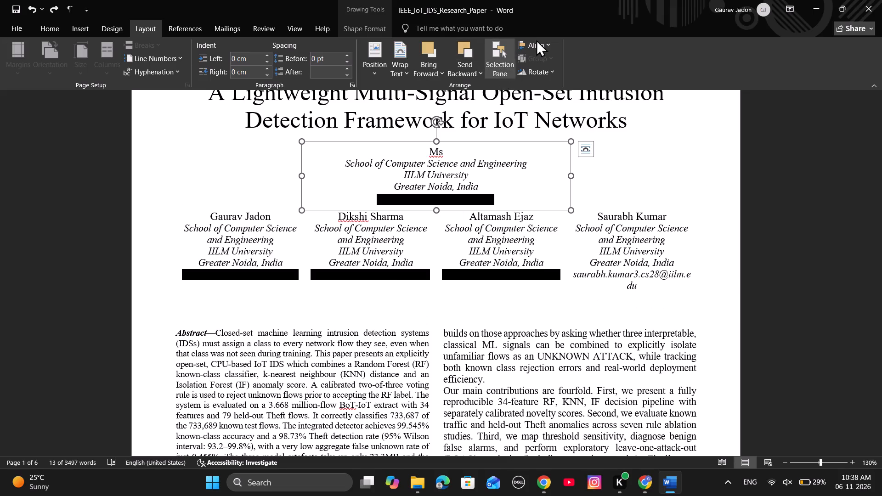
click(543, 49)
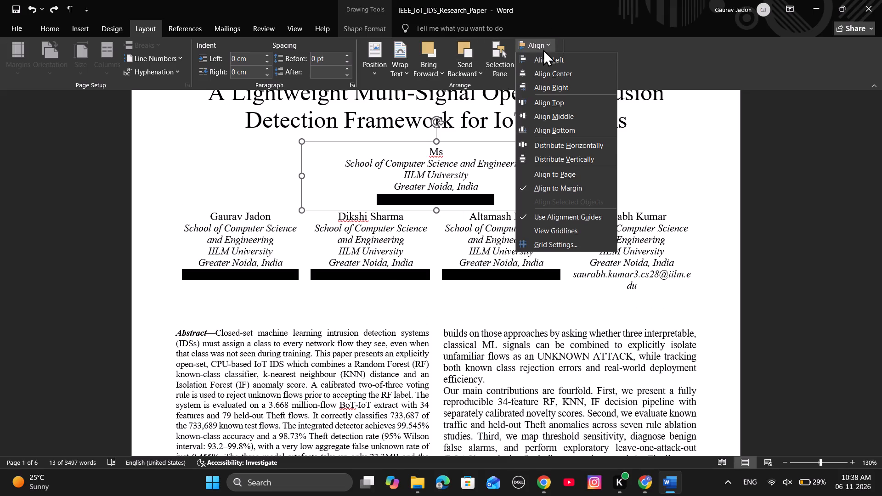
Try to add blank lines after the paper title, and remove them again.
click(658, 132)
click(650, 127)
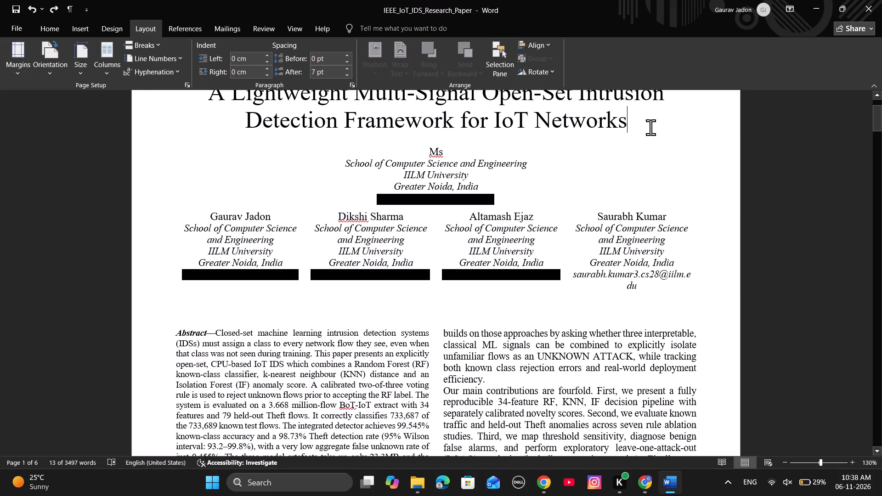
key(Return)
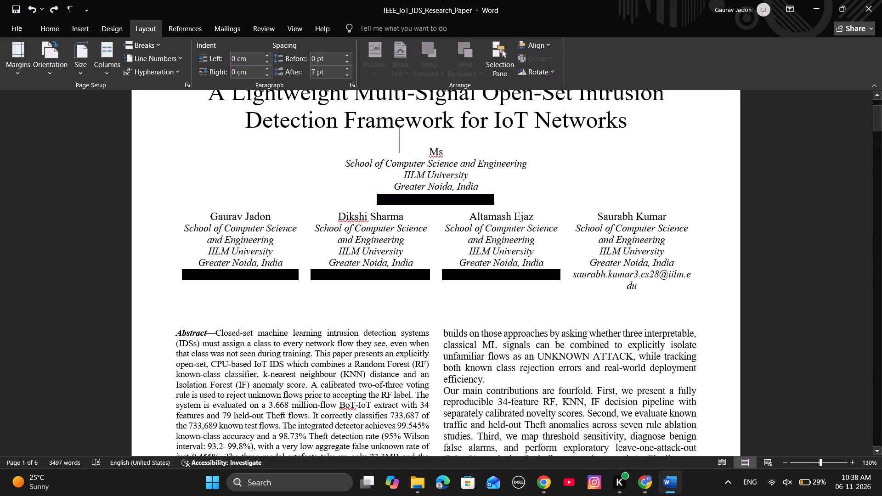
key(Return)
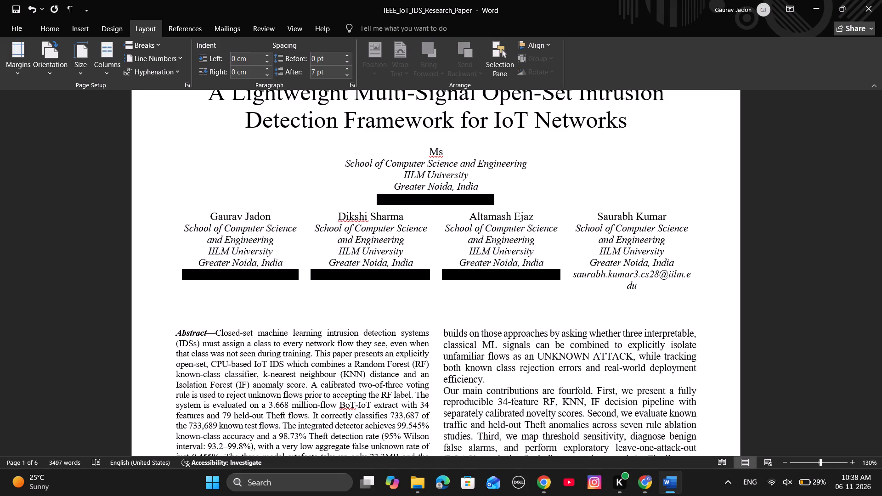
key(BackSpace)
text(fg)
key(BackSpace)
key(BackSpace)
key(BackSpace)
Add a period after Ms in the text box's name line, followed by the added author's first name.
click(447, 155)
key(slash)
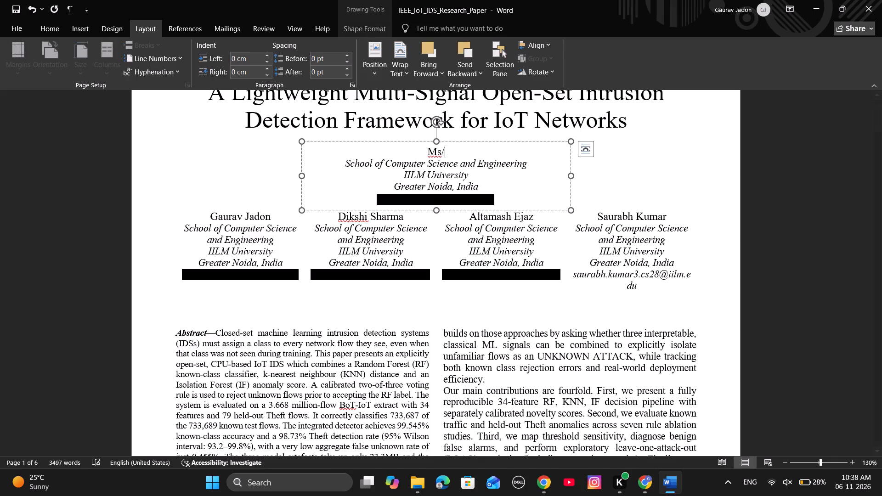
key(BackSpace)
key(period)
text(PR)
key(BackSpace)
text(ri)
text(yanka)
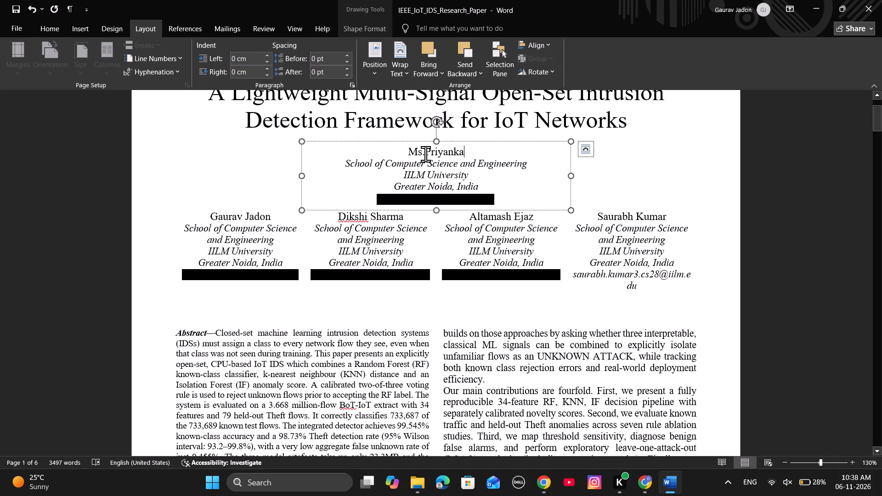
Enter the added author's surname on a new line directly beneath the first name.
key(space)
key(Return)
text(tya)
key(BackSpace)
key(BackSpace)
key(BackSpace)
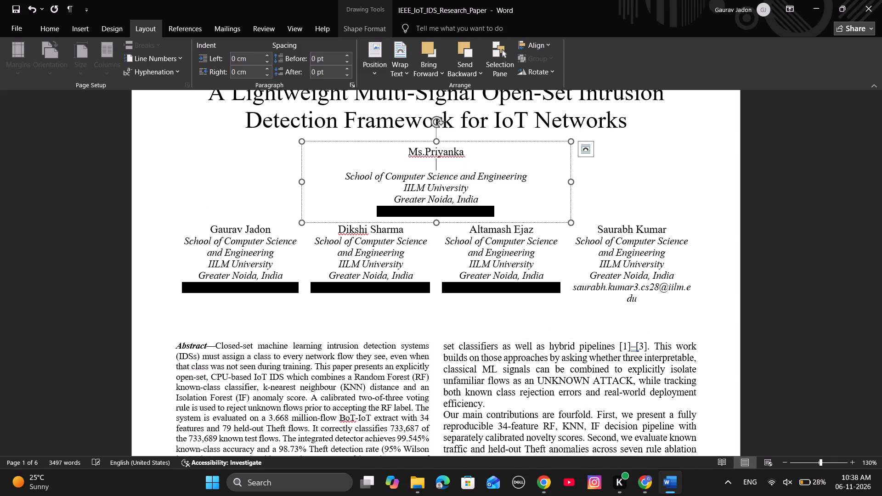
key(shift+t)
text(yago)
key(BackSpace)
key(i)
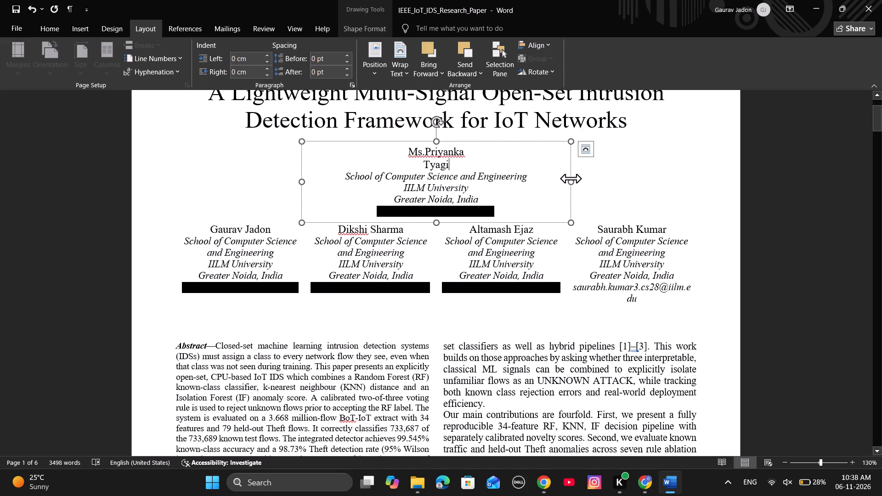
Widen the text box rightwards until its edge lines up with the outer edge of the fourth author block.
drag(571, 178, 690, 193)
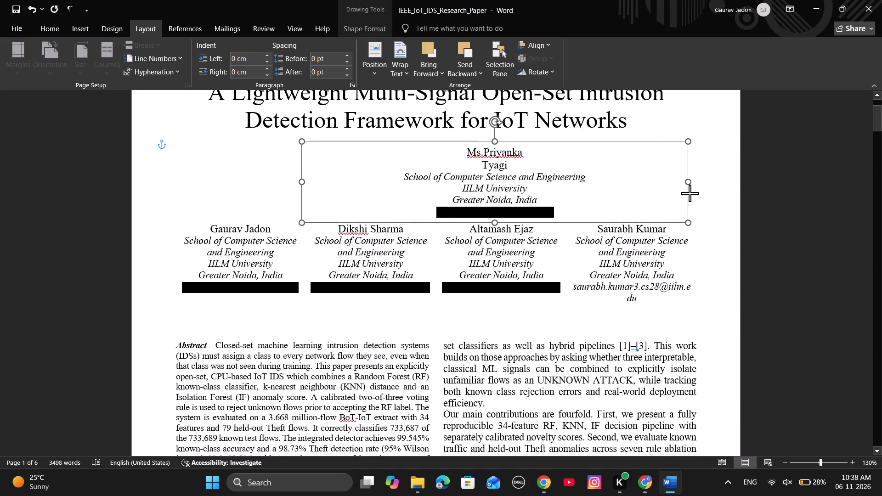
drag(690, 193, 690, 193)
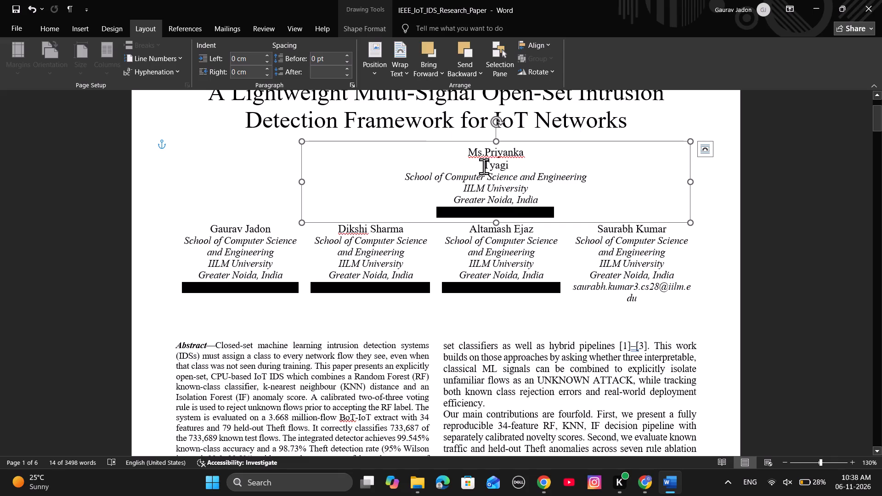
Join the surname line to the line above so the added author's full name sits on one line.
click(484, 166)
key(BackSpace)
key(BackSpace)
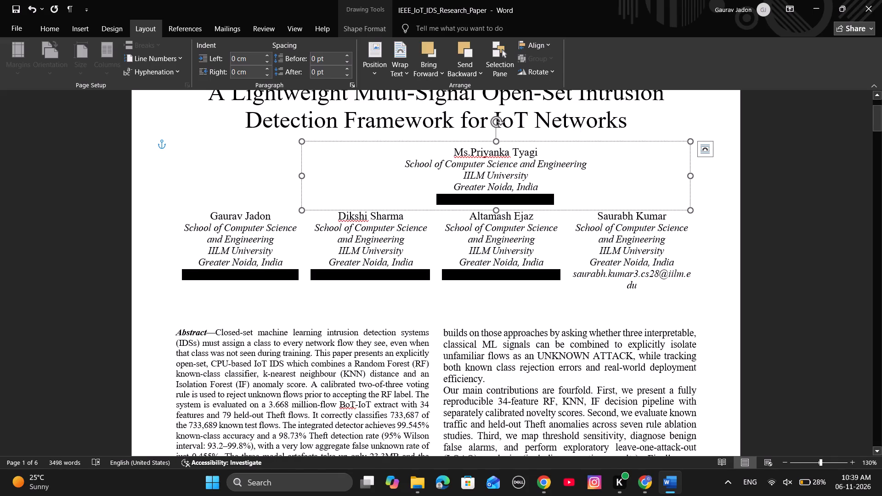
Delete the copied email address from the last line of the added author's text box.
click(510, 197)
click(510, 197)
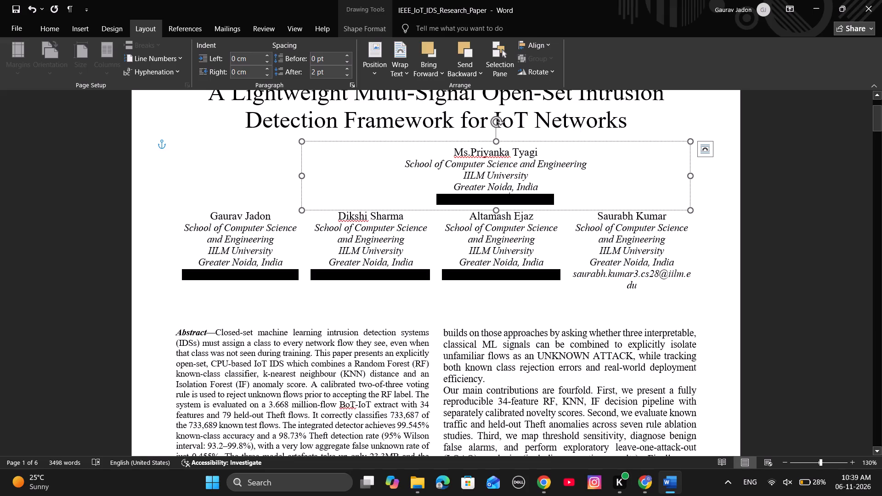
key(Right)
key(BackSpace)
key(BackSpace)
key(BackSpace)
key(BackSpace)
key(BackSpace)
key(BackSpace)
key(BackSpace)
key(BackSpace)
key(BackSpace)
click(510, 197)
key(BackSpace)
key(BackSpace)
key(BackSpace)
key(BackSpace)
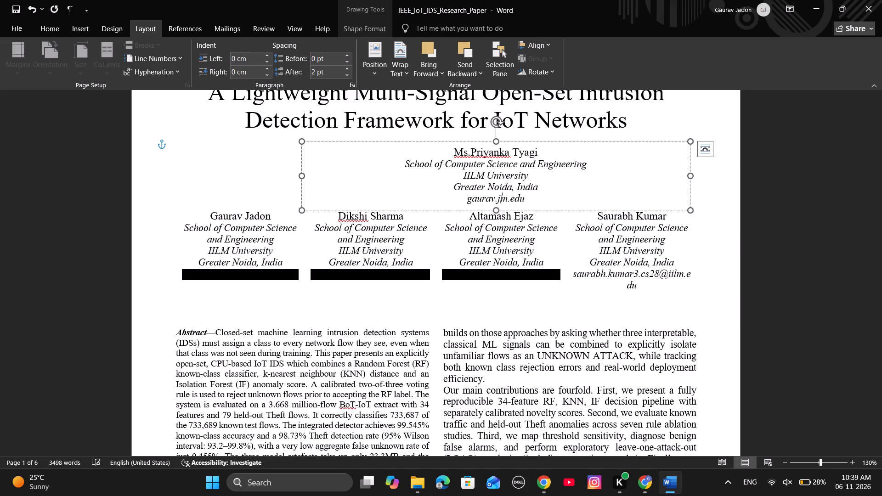
Replace the rest of the copied email in the text box with the fifth author's own university email address.
key(BackSpace)
key(BackSpace)
key(BackSpace)
key(BackSpace)
key(BackSpace)
key(BackSpace)
key(BackSpace)
key(BackSpace)
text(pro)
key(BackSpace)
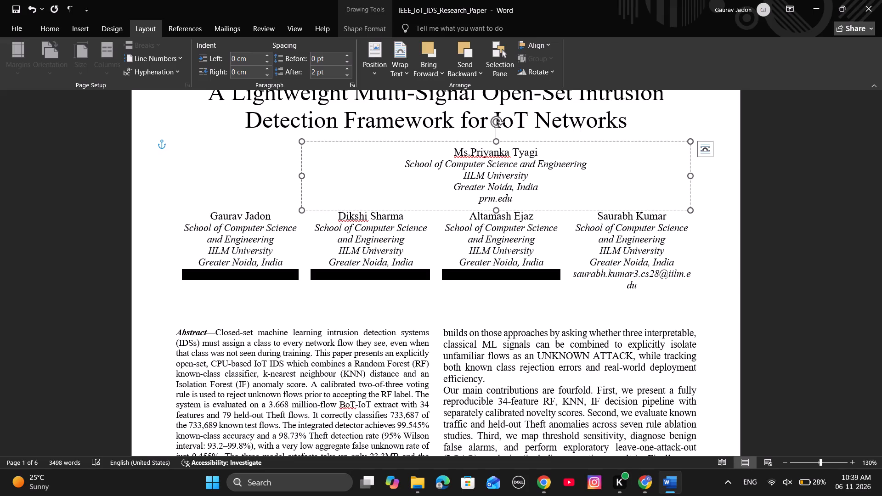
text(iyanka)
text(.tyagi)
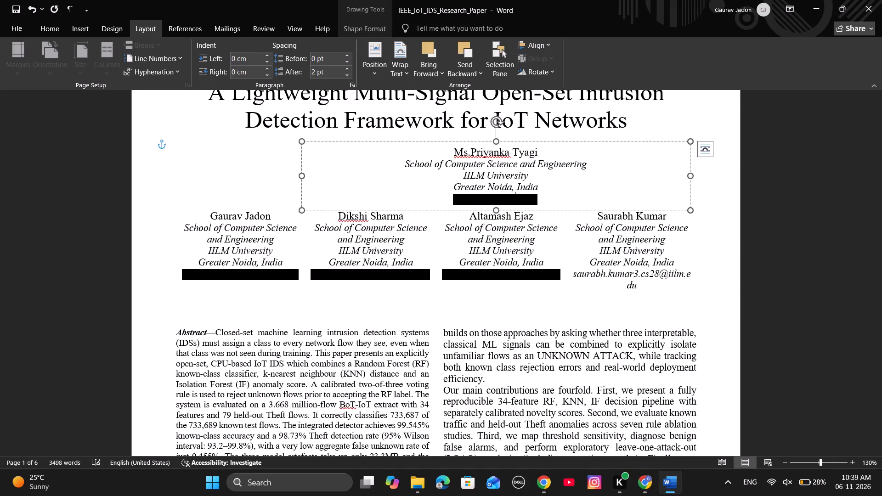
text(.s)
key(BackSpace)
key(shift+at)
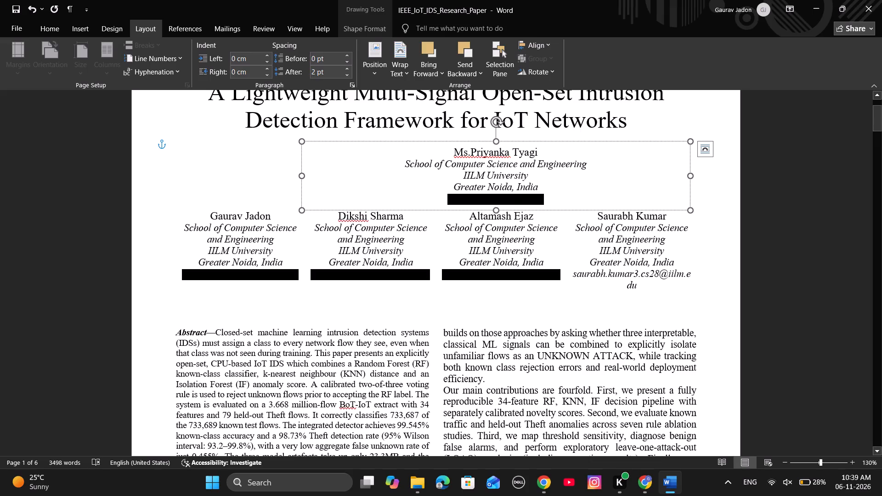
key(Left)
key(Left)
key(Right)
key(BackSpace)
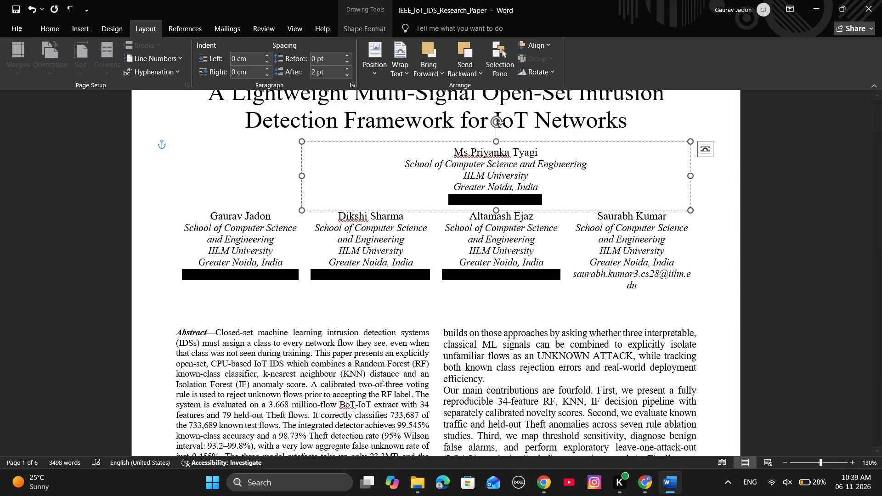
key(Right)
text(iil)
Move the widened text box back to the horizontal centre of the page, directly under the title, and deselect it.
drag(556, 207, 556, 208)
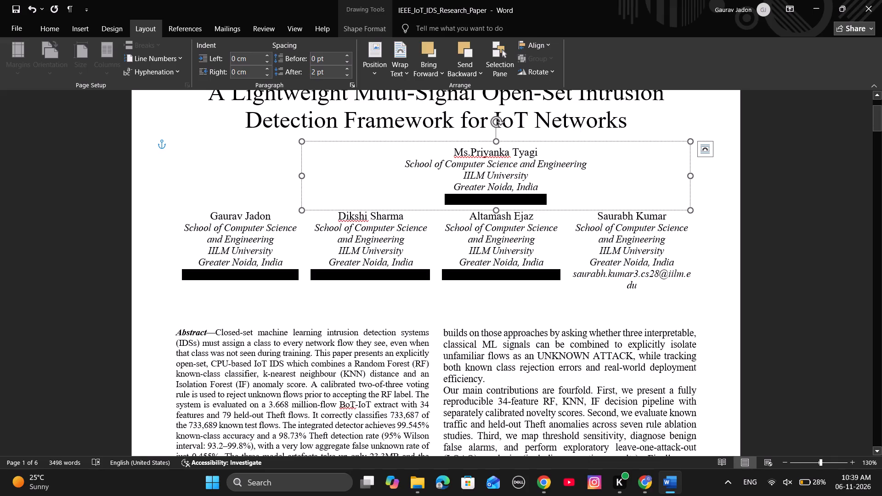
drag(556, 208, 491, 203)
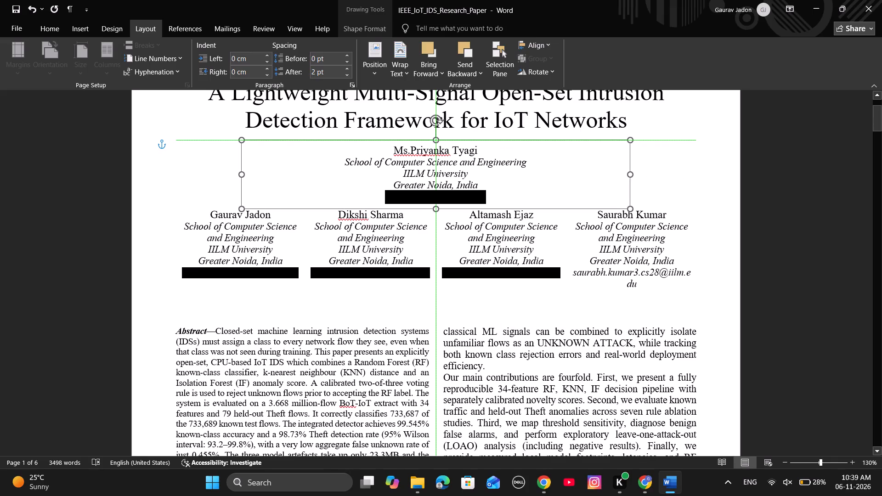
drag(491, 203, 484, 203)
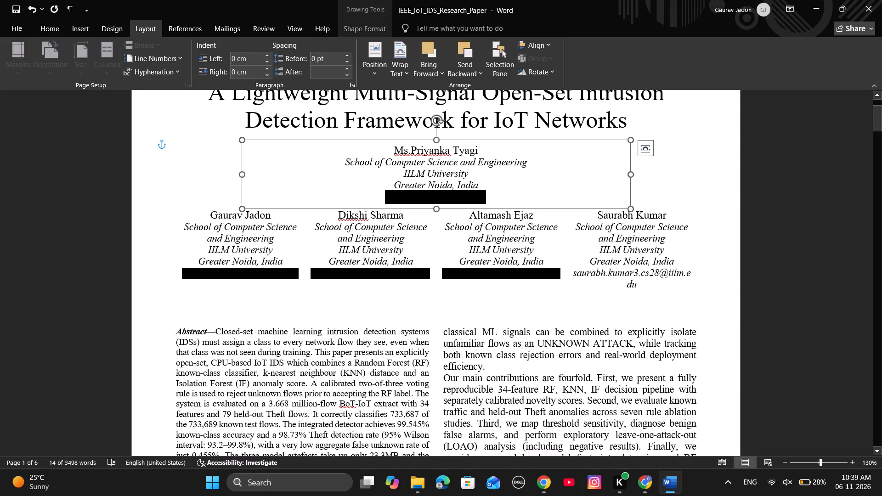
click(511, 303)
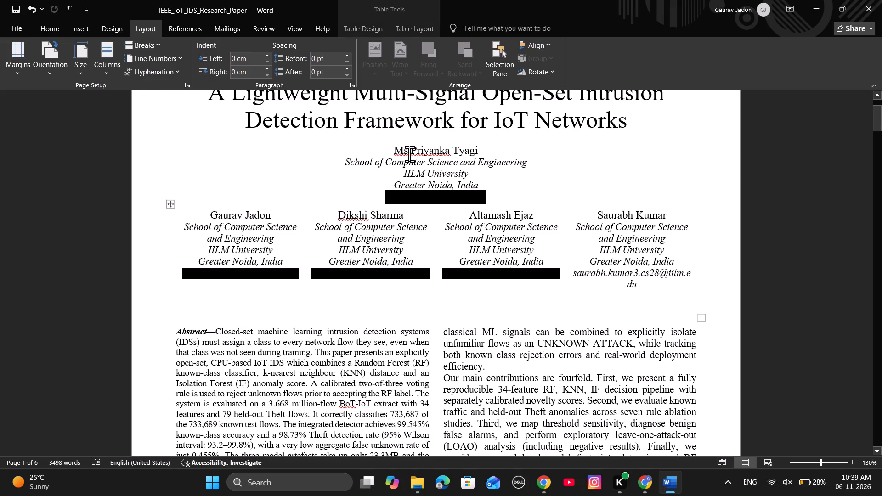
Insert a space between the title Ms. and the first name in the fifth author's name line.
click(412, 151)
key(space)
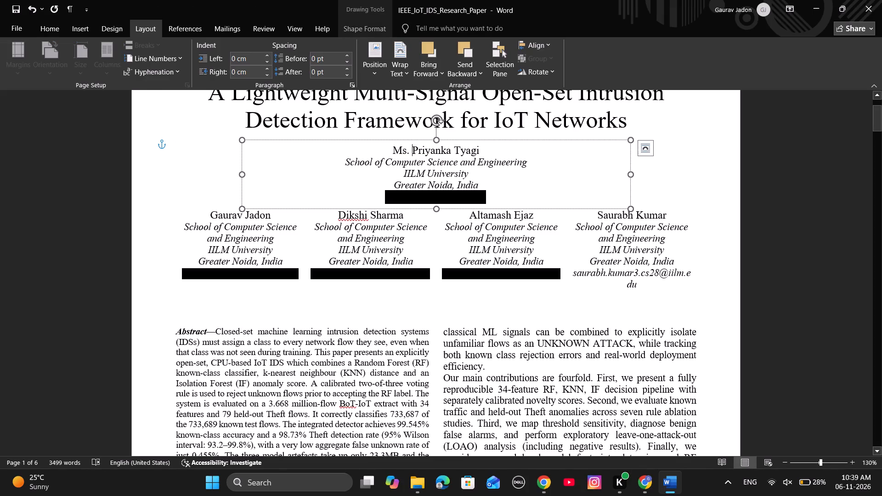
click(678, 199)
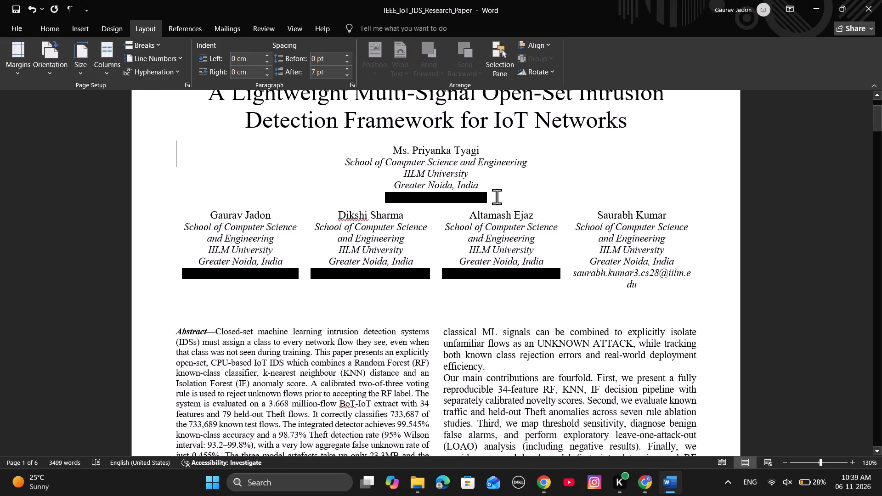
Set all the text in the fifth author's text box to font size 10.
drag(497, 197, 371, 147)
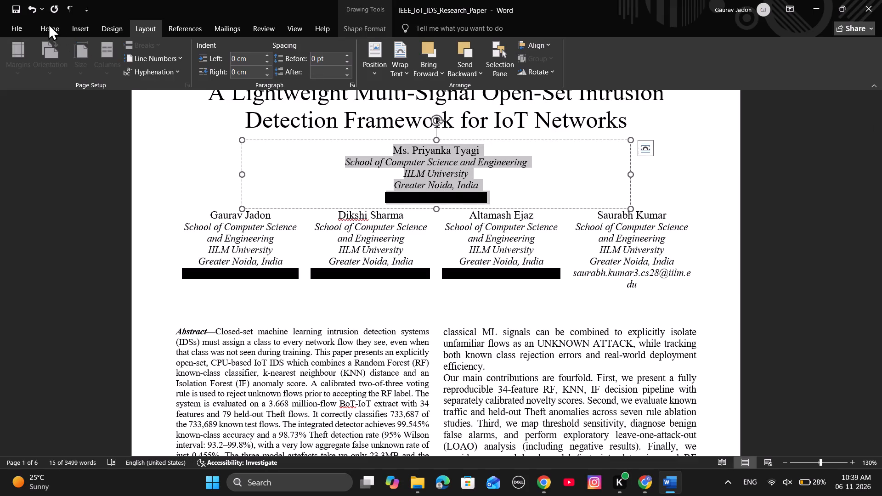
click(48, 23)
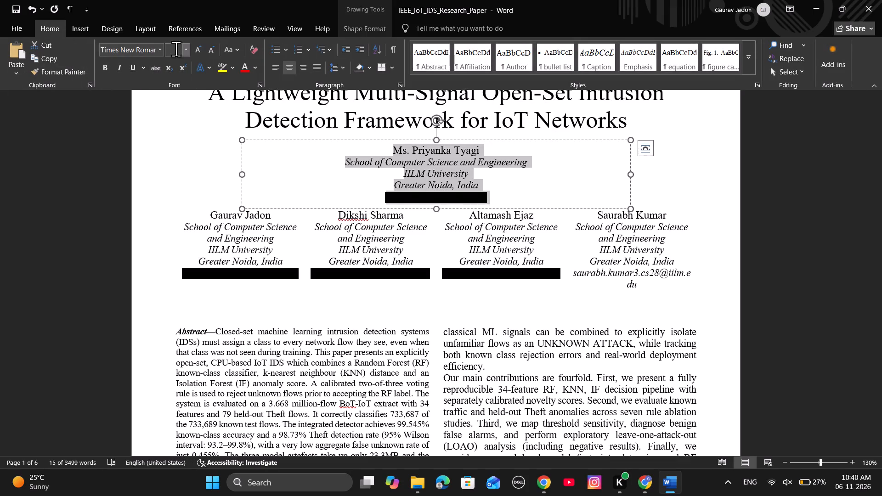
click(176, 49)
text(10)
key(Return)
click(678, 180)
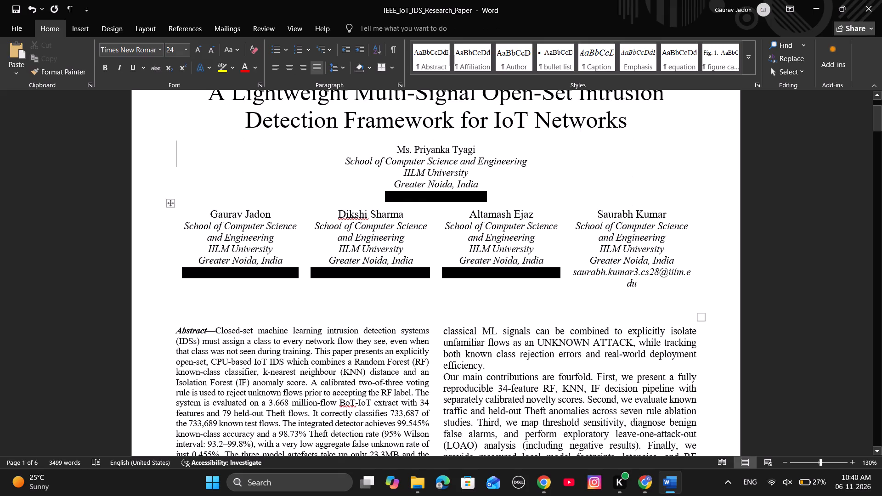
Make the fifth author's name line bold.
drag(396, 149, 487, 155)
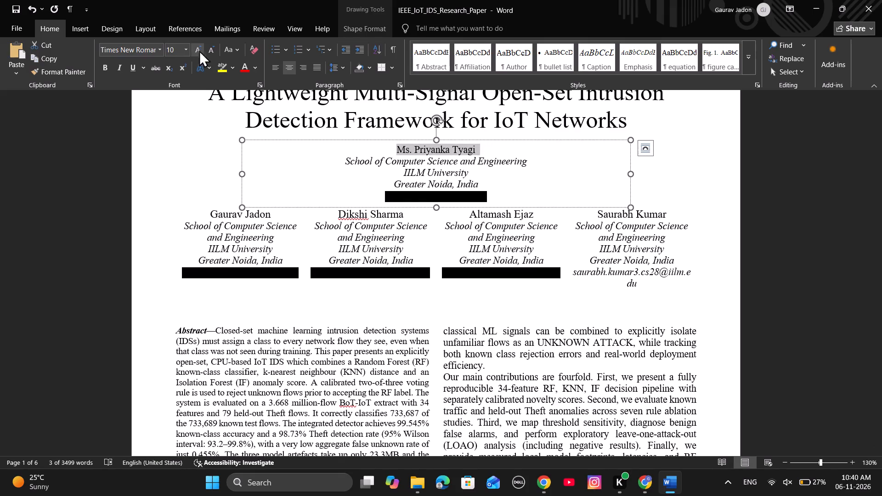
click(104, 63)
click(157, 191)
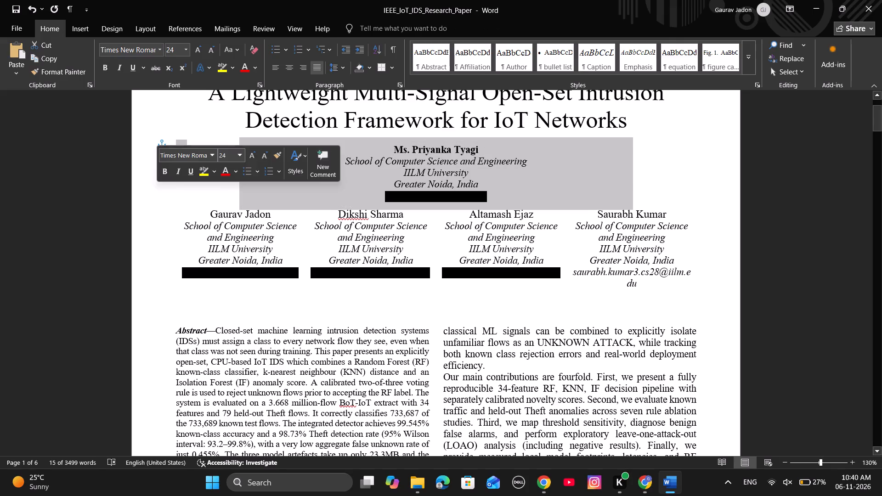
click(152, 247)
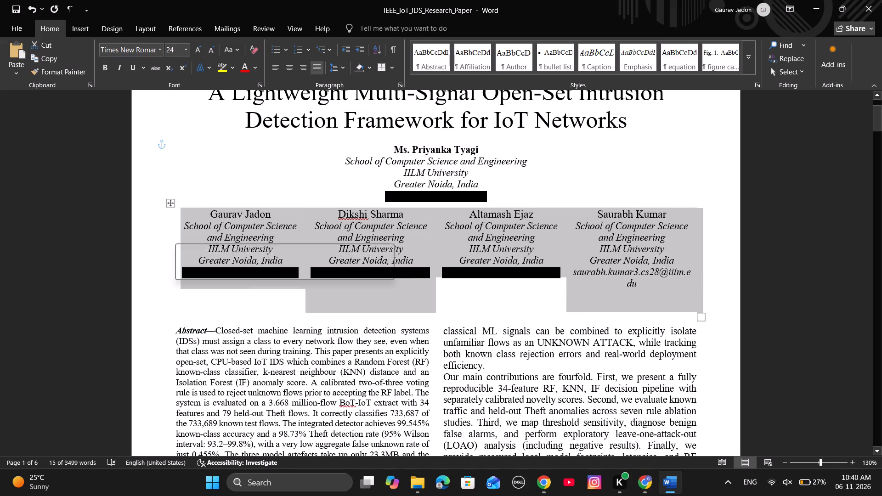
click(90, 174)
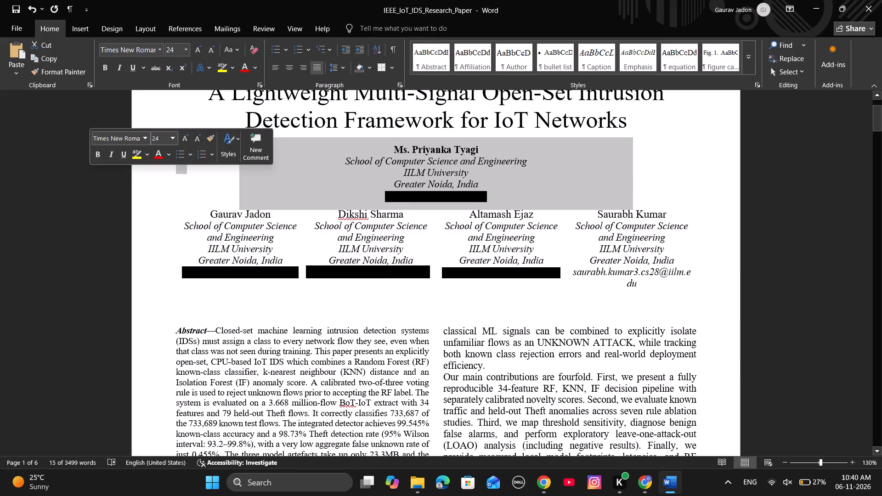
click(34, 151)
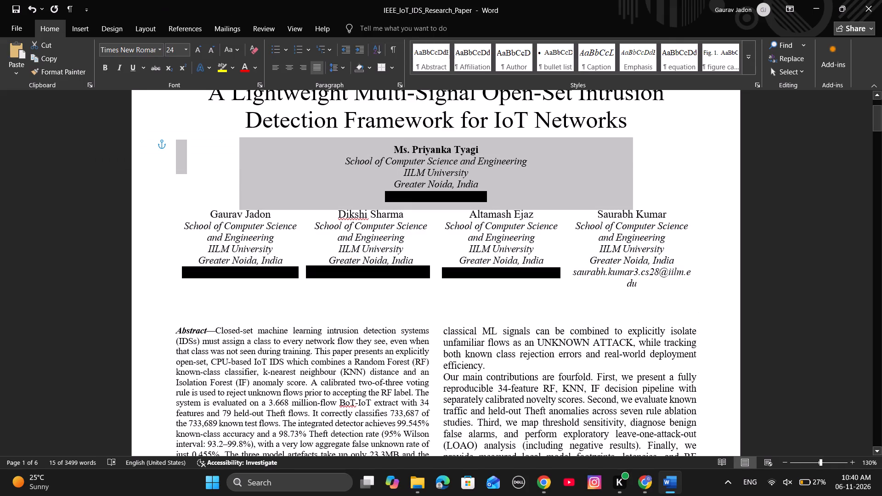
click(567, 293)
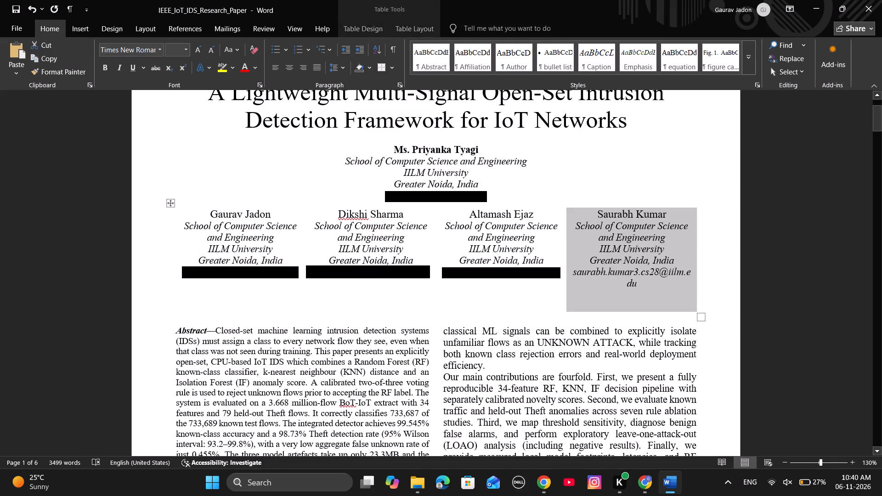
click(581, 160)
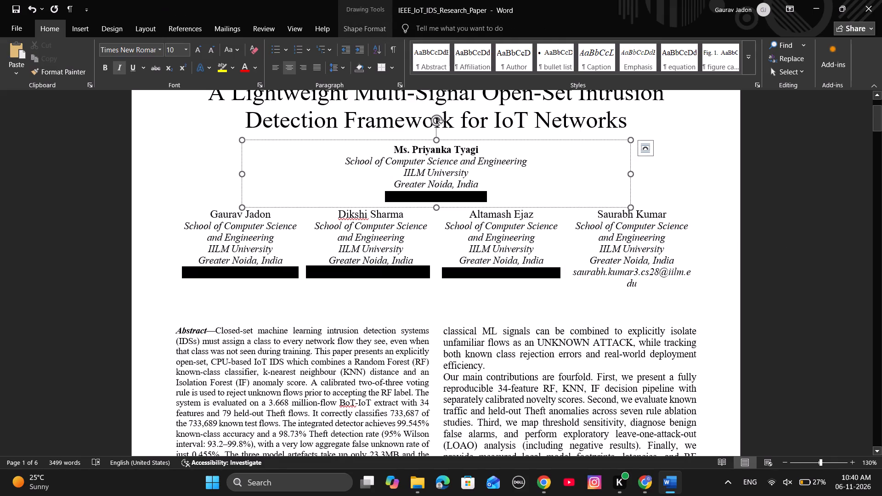
Undo the bold formatting on the fifth author's name line.
key(ctrl+z)
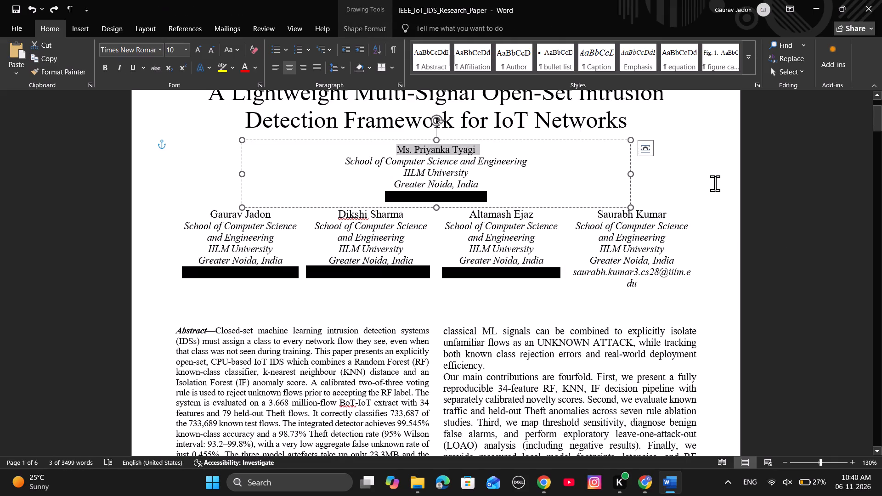
Set the fifth author's name line to font size 11, matching the other authors' names, and deselect the text box.
click(396, 215)
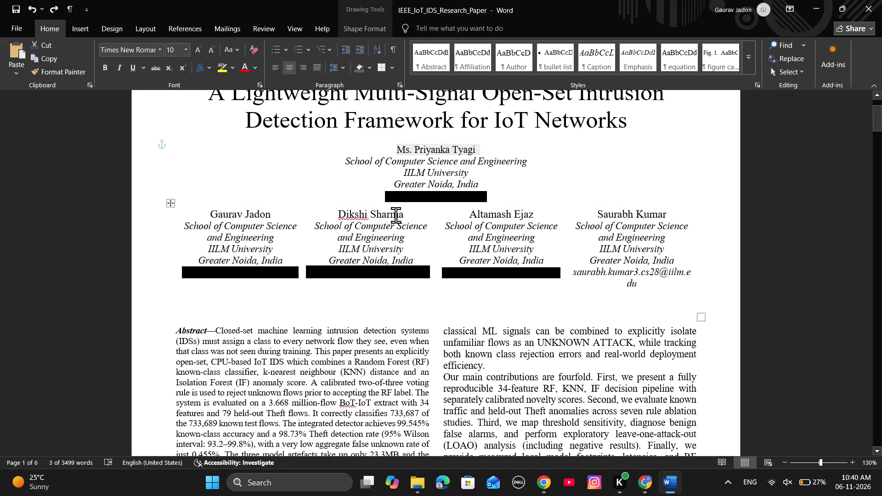
click(476, 214)
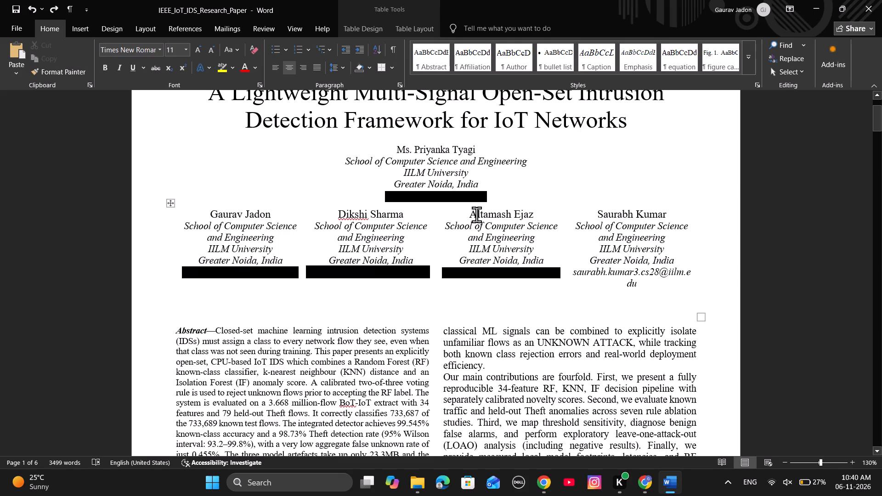
click(628, 233)
drag(478, 146, 388, 149)
click(177, 45)
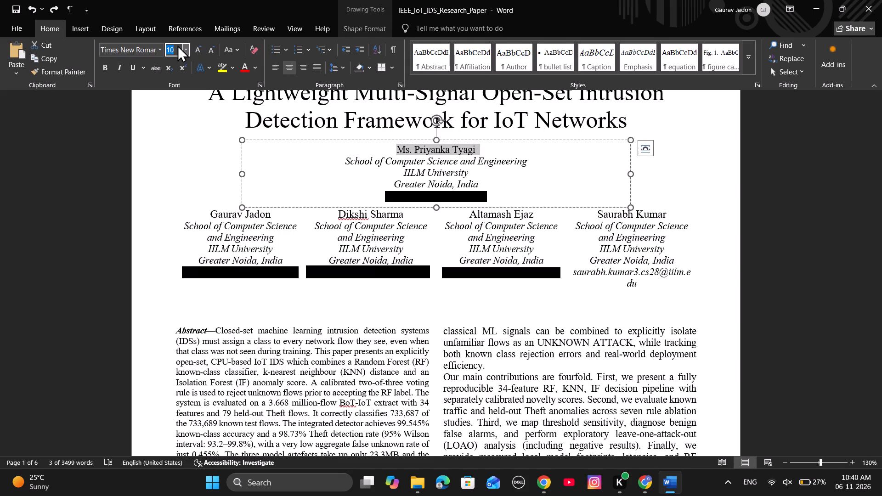
key(BackSpace)
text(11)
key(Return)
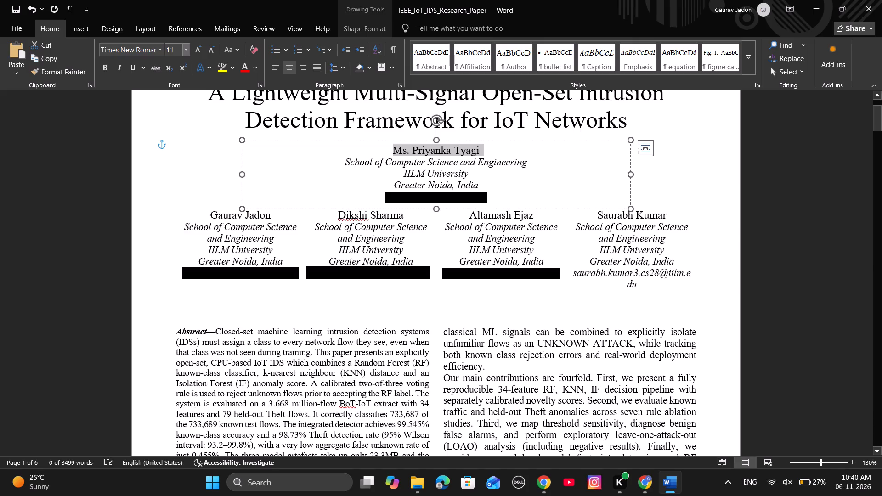
click(676, 190)
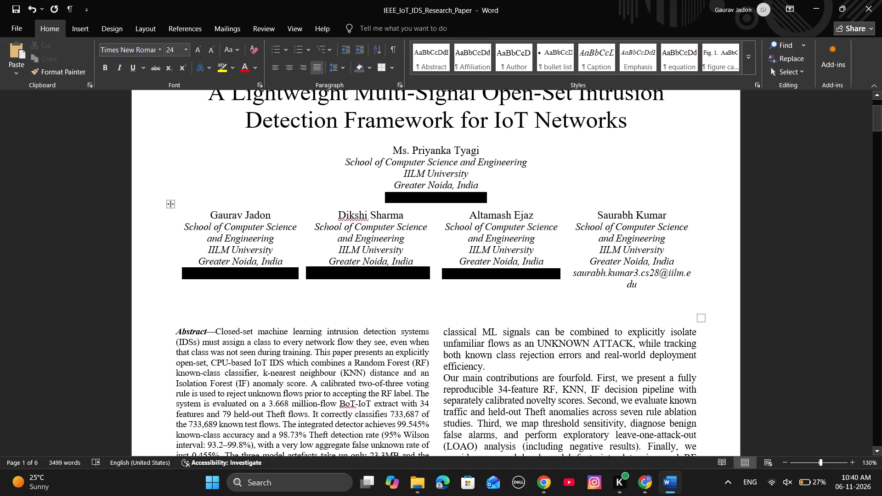
Place the text cursor at the very start of the Abstract paragraph.
click(175, 331)
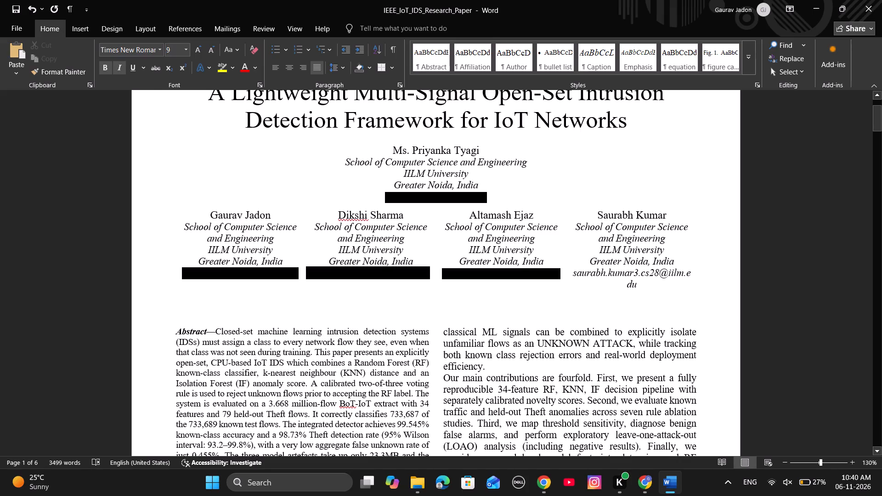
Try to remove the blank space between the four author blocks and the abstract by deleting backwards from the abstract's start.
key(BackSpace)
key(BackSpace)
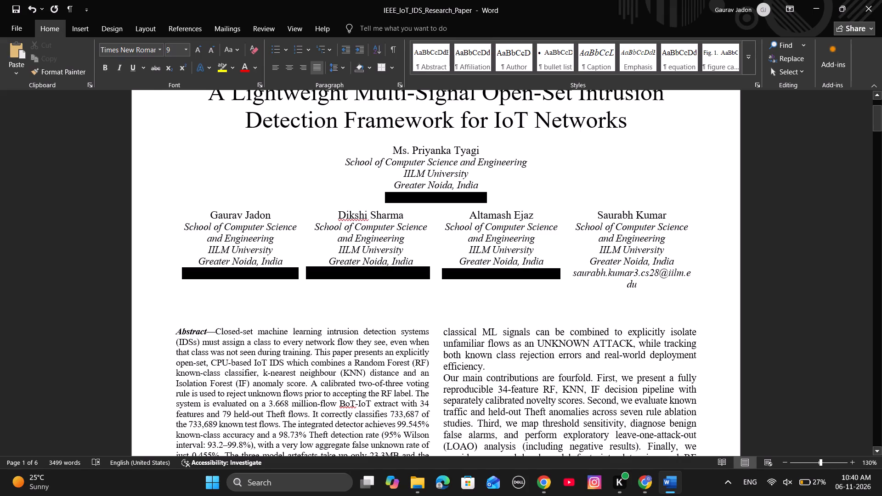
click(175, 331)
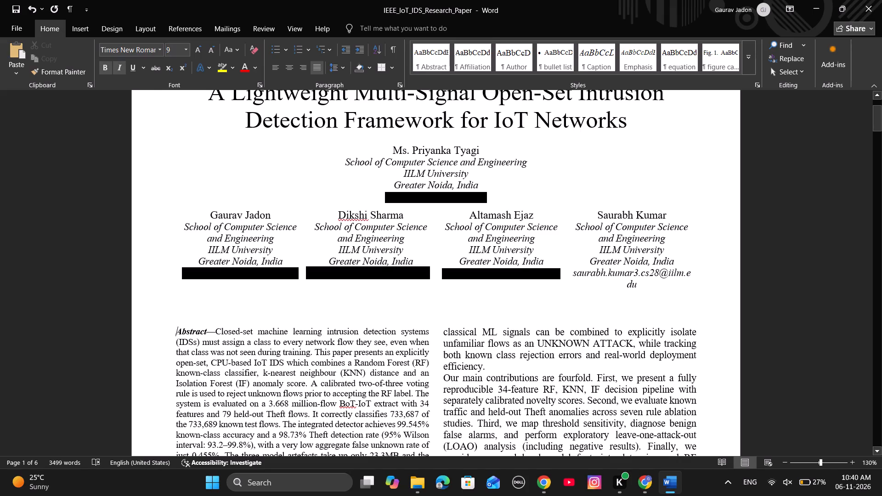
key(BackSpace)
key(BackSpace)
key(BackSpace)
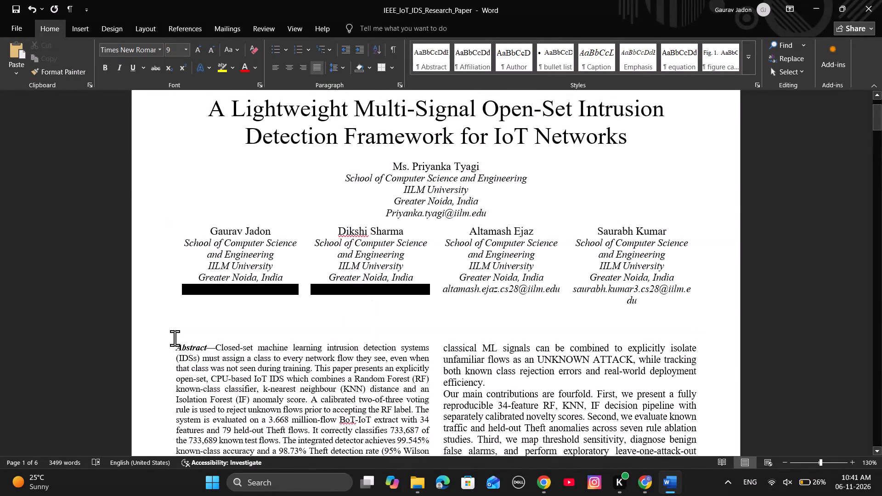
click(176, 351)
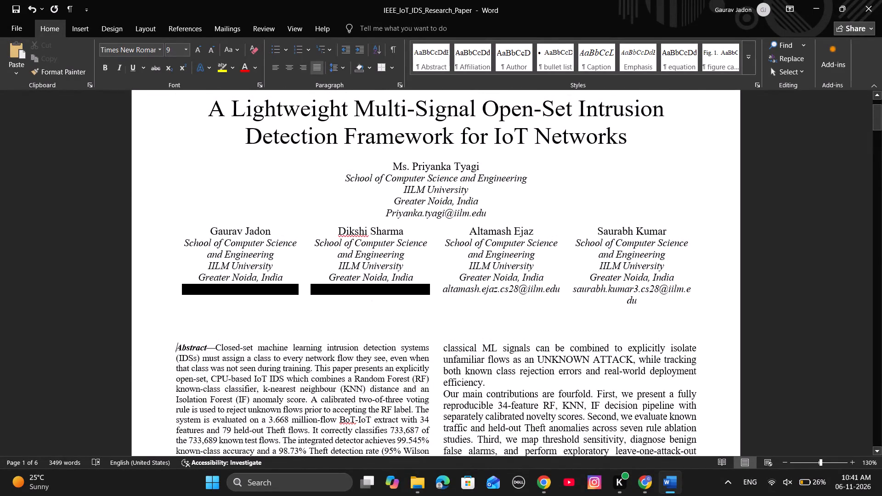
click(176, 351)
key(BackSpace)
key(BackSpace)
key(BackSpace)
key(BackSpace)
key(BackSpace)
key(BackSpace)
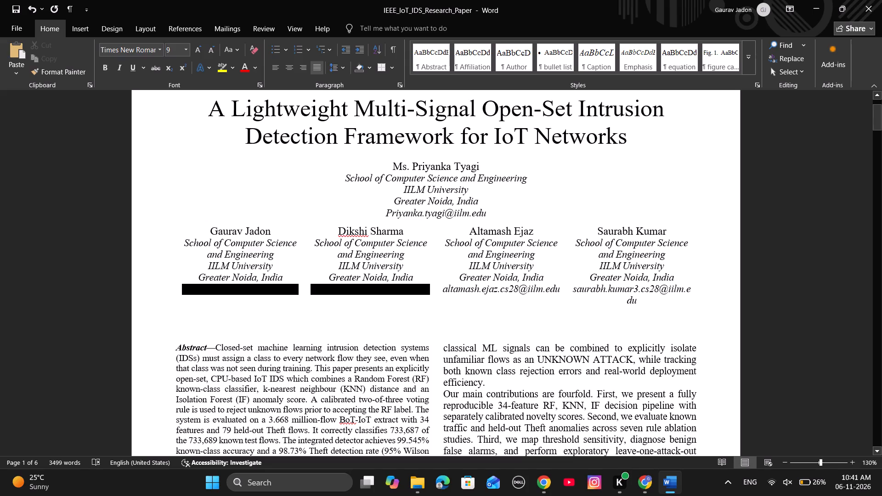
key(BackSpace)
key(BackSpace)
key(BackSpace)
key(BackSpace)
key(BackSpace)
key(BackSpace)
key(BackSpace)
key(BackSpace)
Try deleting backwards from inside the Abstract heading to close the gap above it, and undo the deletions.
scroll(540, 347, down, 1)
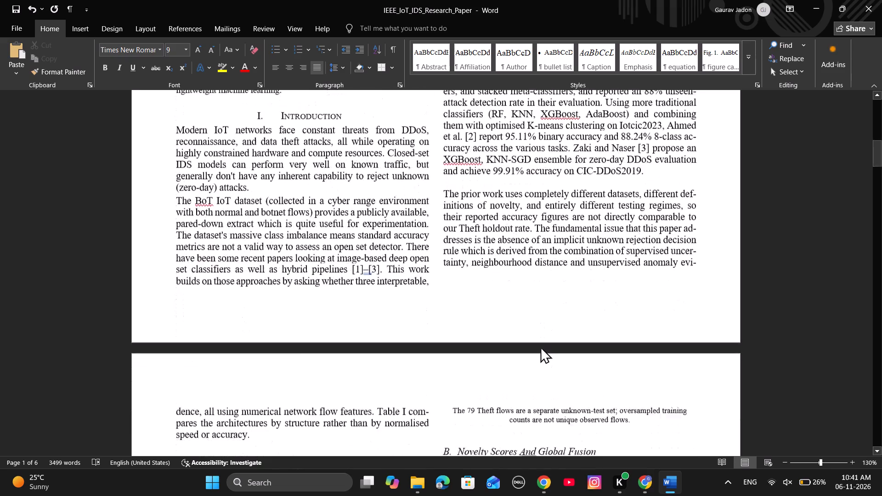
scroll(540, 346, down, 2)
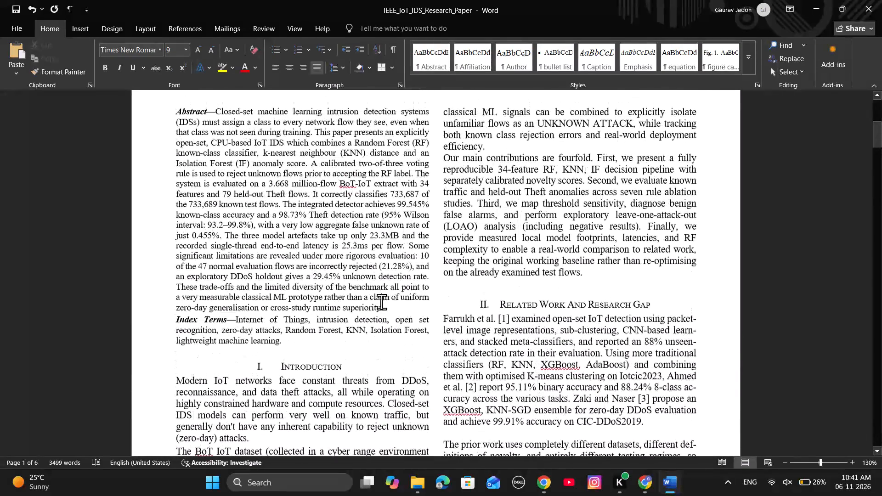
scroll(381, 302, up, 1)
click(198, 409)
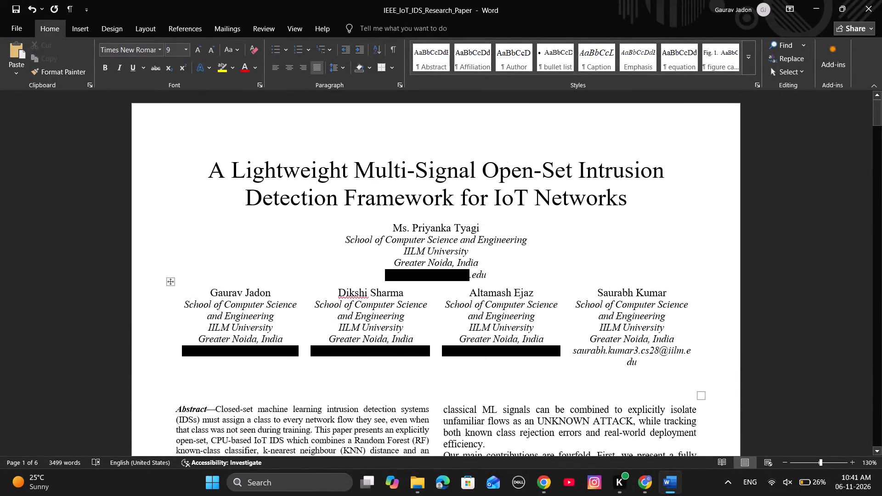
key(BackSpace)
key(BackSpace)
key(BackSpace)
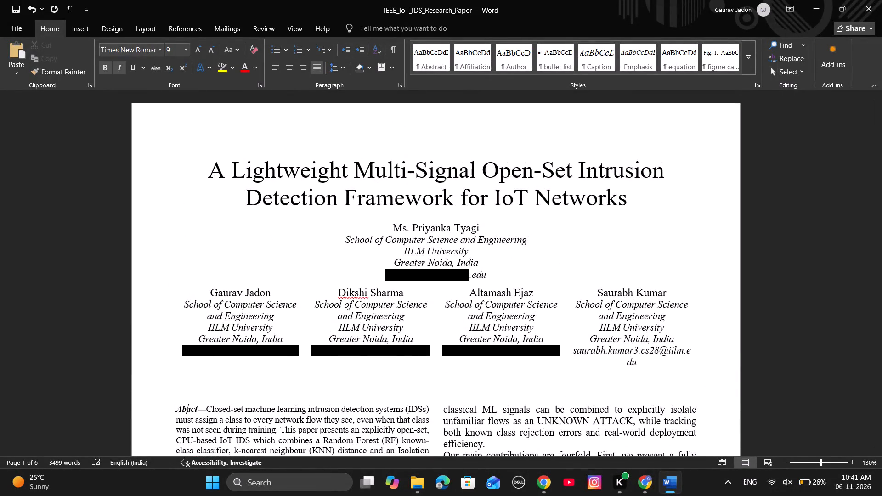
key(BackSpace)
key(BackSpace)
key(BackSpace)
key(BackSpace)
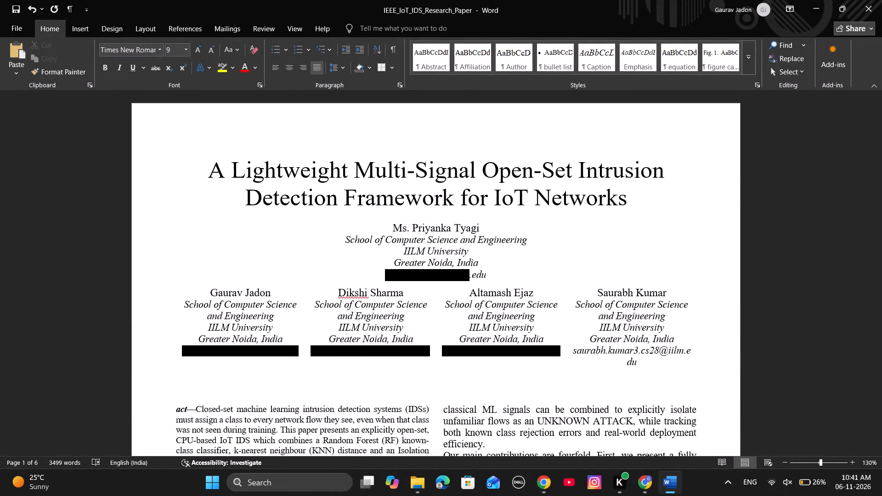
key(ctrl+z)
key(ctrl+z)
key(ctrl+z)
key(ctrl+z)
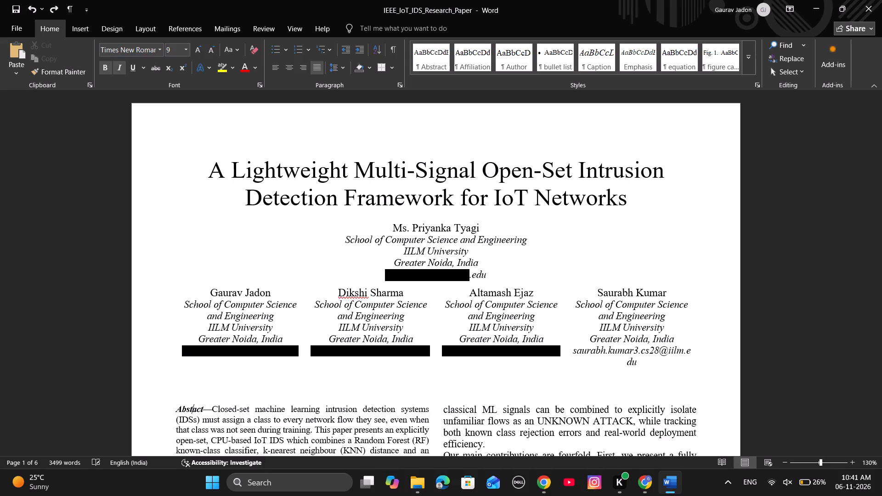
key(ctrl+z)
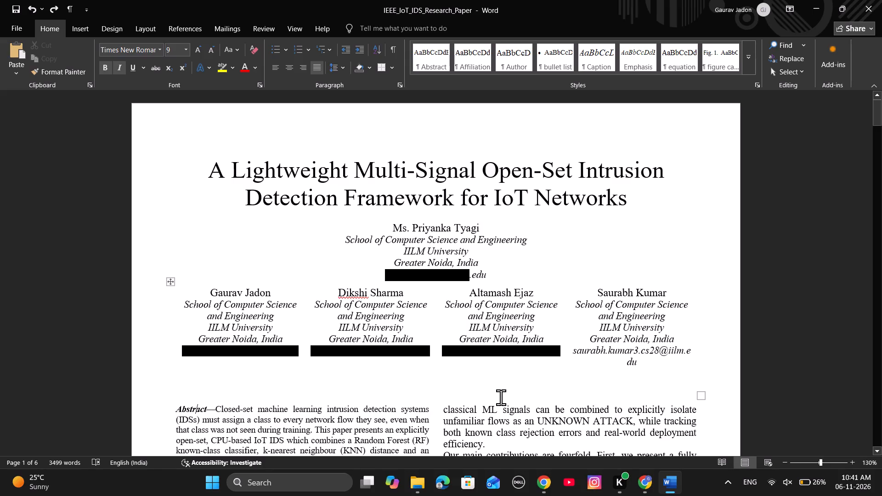
Move the fifth author's text box from above the four author blocks to the gap below them, centred above the abstract.
scroll(501, 397, down, 1)
ctrl+scroll(496, 370, down, 3)
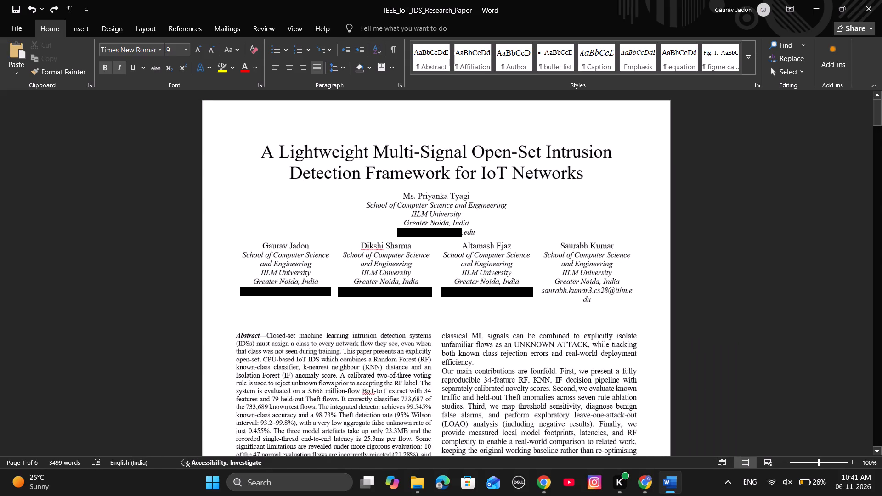
scroll(496, 370, down, 1)
click(427, 134)
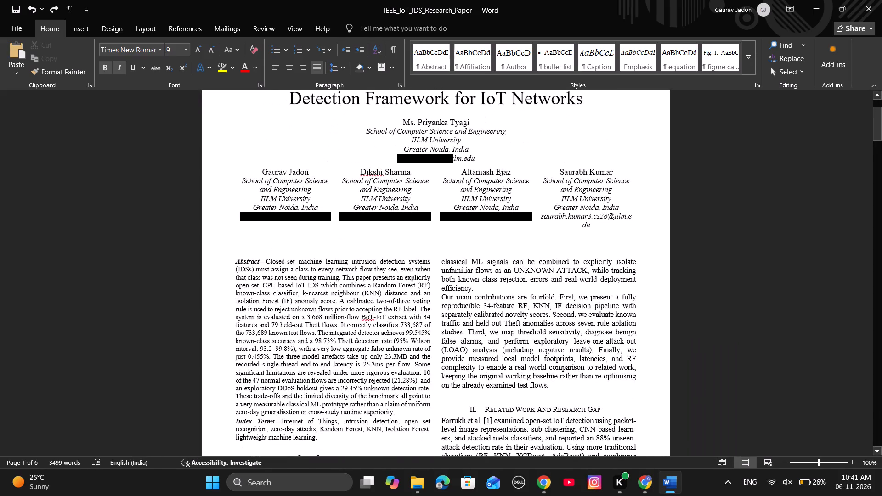
drag(449, 169, 449, 173)
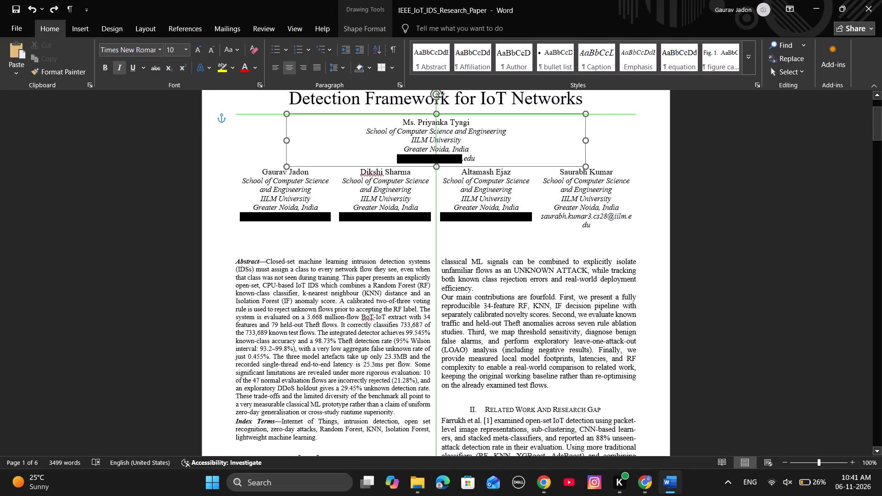
drag(449, 173, 392, 238)
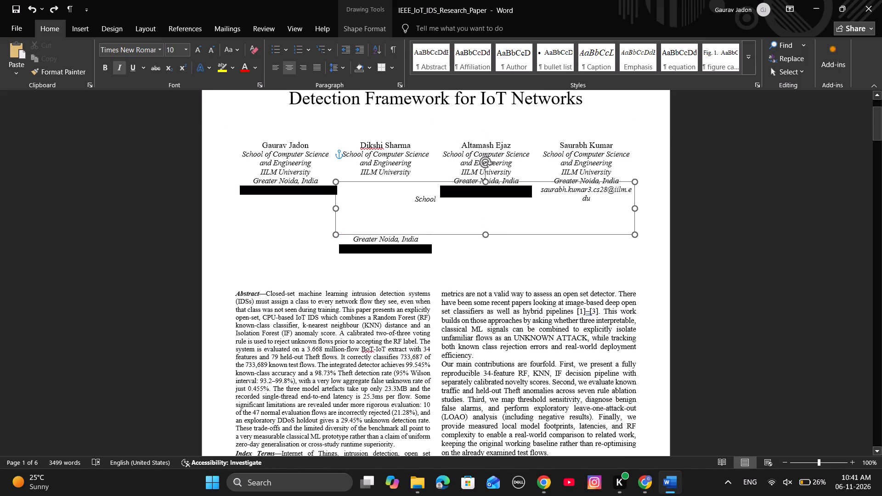
drag(392, 238, 369, 269)
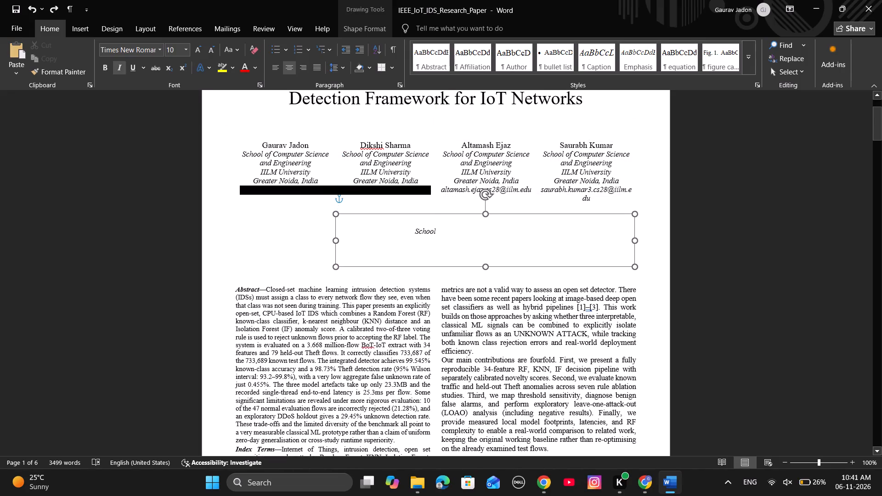
drag(369, 269, 373, 269)
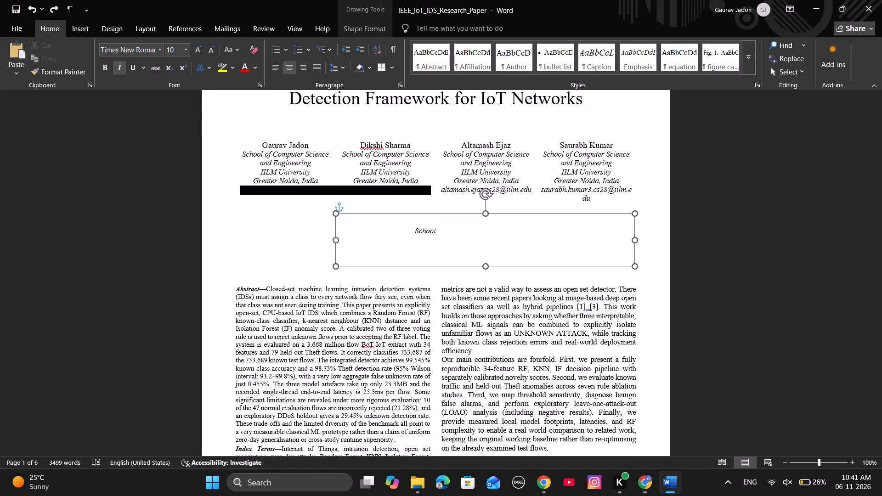
drag(373, 269, 373, 265)
right_click(390, 257)
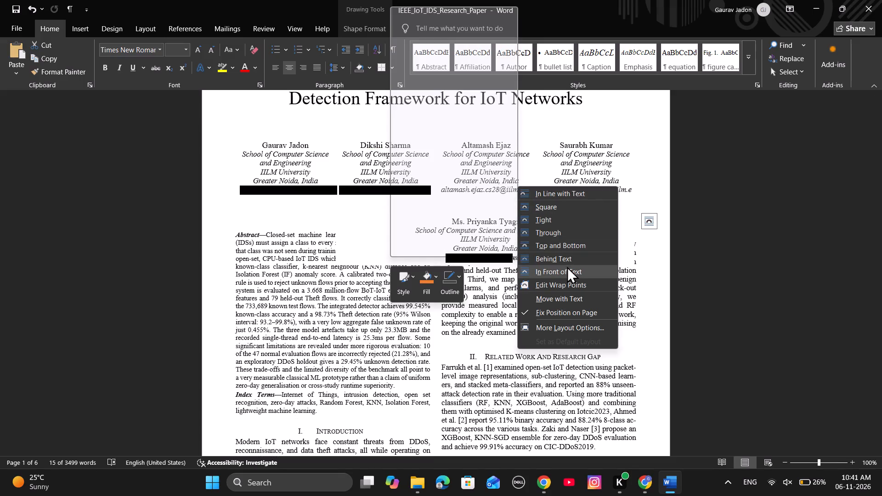
Set the fifth author's text box to In Front of Text wrapping.
click(567, 266)
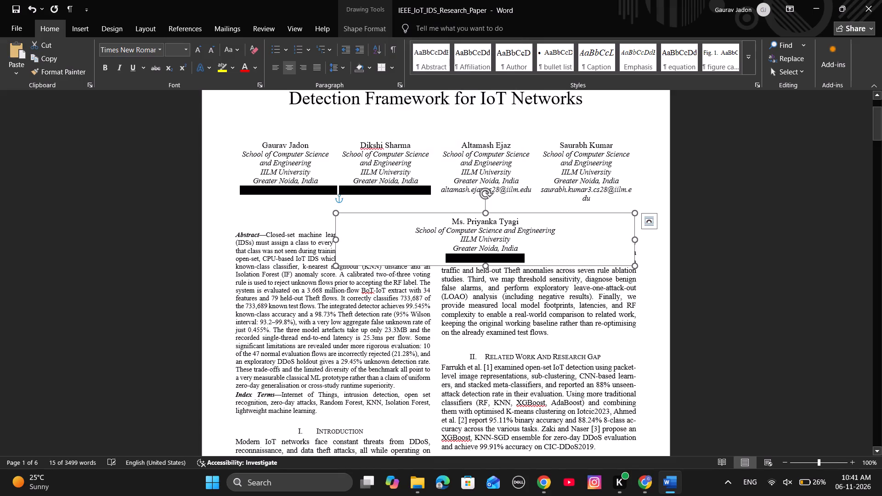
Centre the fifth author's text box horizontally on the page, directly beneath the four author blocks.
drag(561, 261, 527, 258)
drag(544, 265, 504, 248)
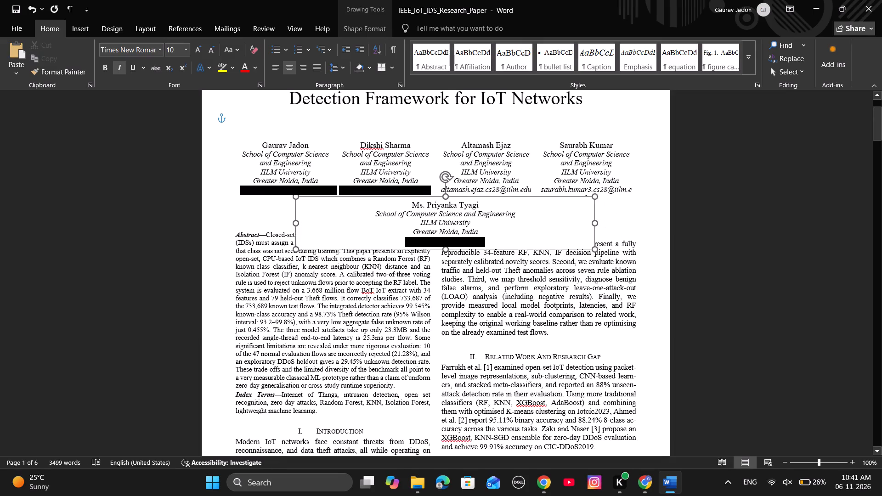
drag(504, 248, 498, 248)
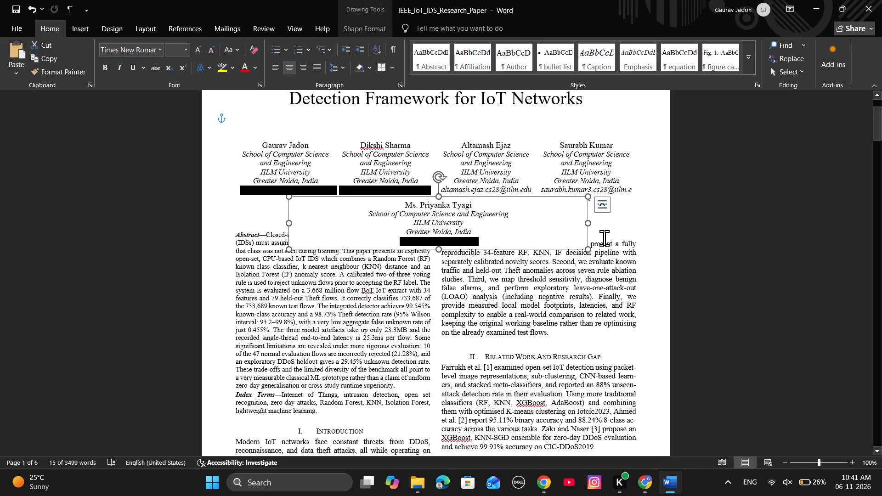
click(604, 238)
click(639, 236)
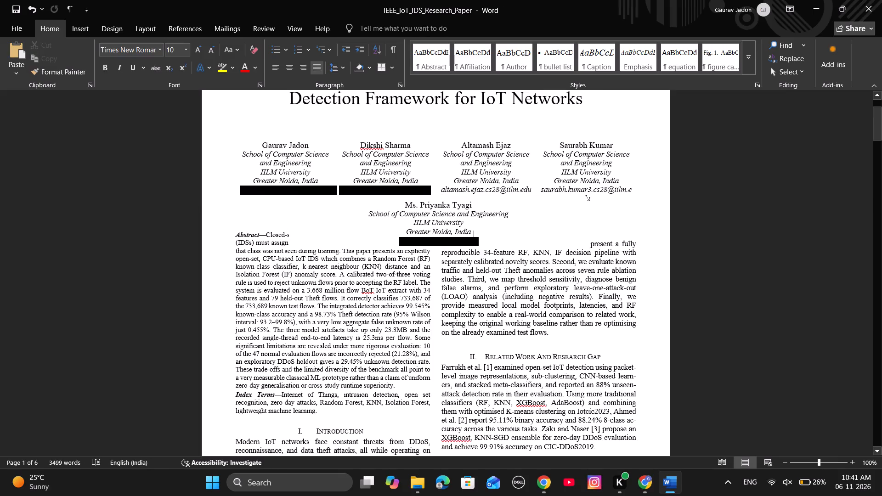
Move the fifth author's text box clear of the abstract and insert four blank lines before the Abstract heading.
click(504, 247)
click(504, 247)
drag(504, 247, 582, 226)
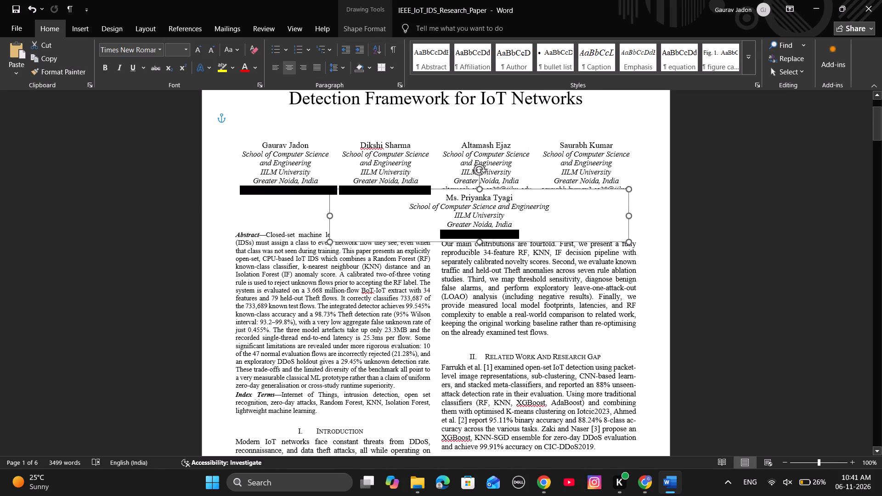
drag(582, 226, 658, 175)
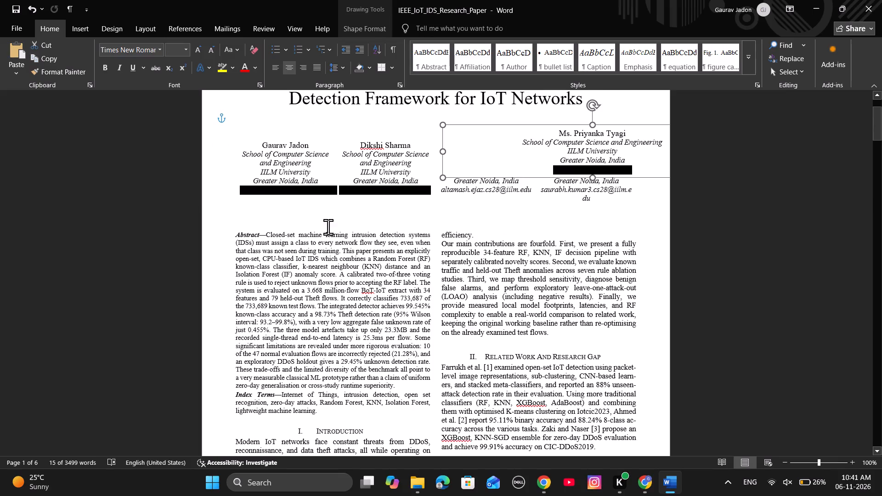
click(233, 231)
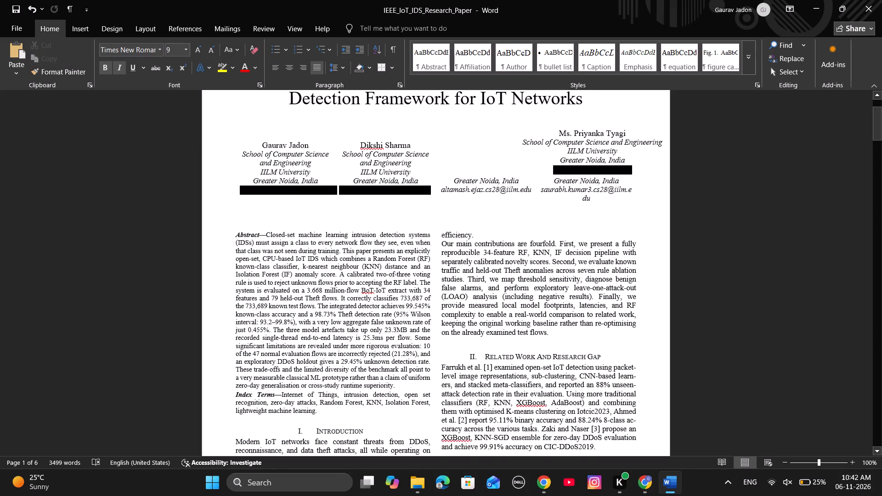
key(Return)
key(Return)
key(Return)
key(Return)
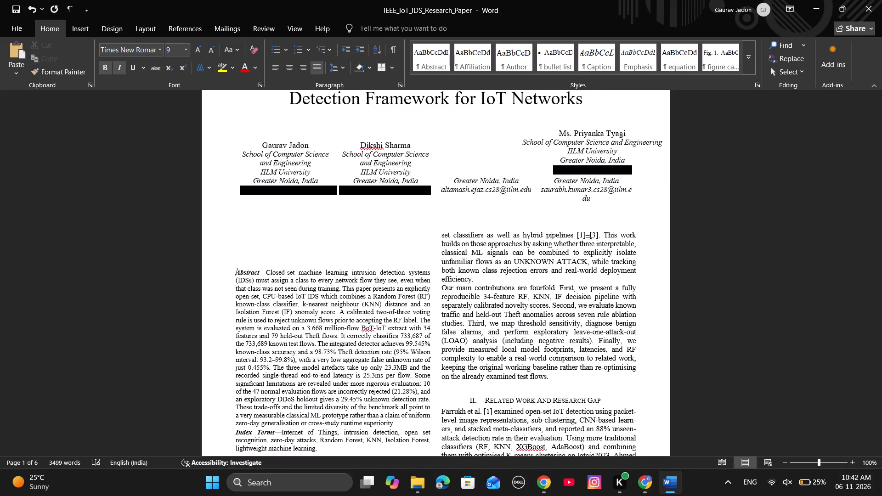
Insert five blank lines before "set classifiers as well as hybrid pipelines" to start the second column about level with the abstract.
click(440, 235)
key(backslash)
key(BackSpace)
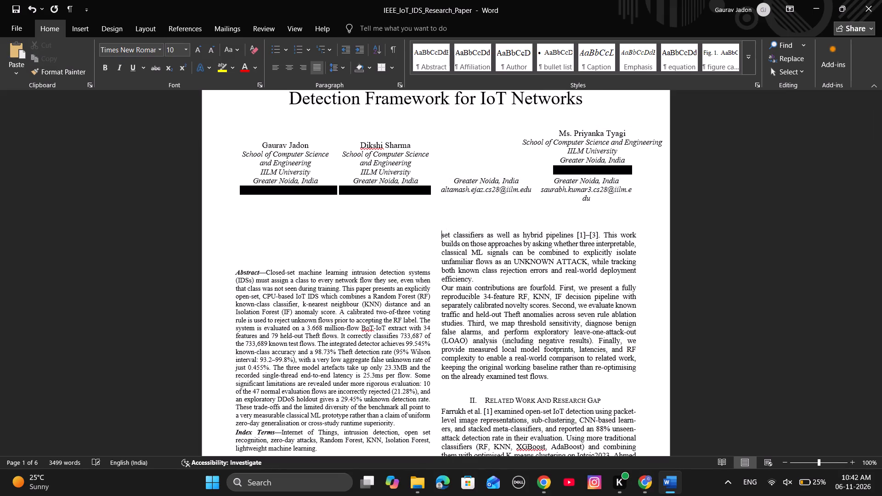
key(Return)
key(Return)
key(Return)
key(Return)
key(Return)
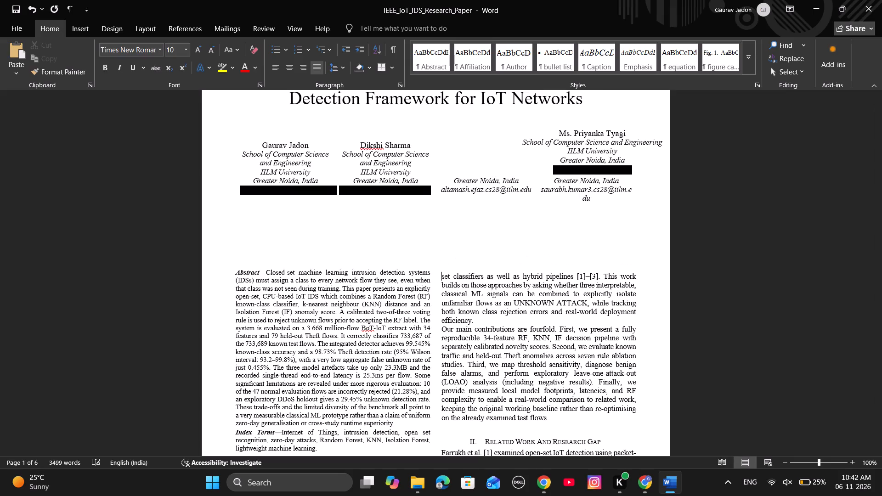
Move the fifth author's text box back into the gap between the four author blocks and the abstract, centred on the page.
click(631, 169)
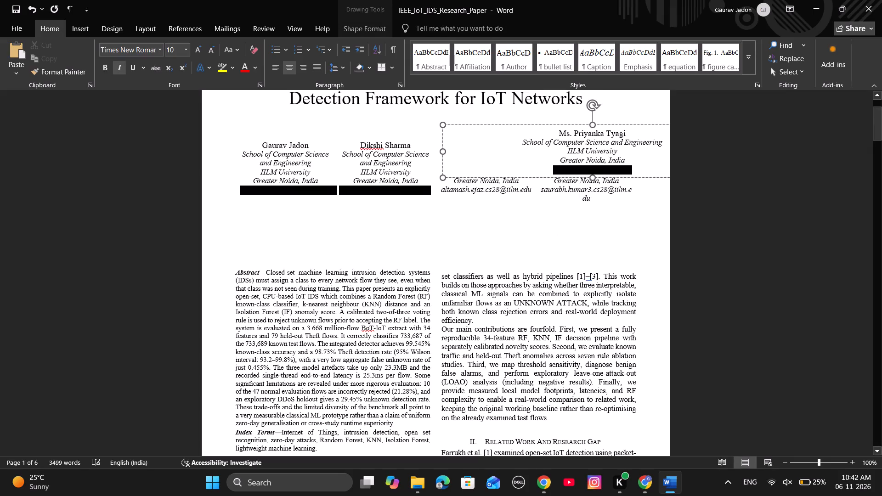
drag(633, 176, 477, 254)
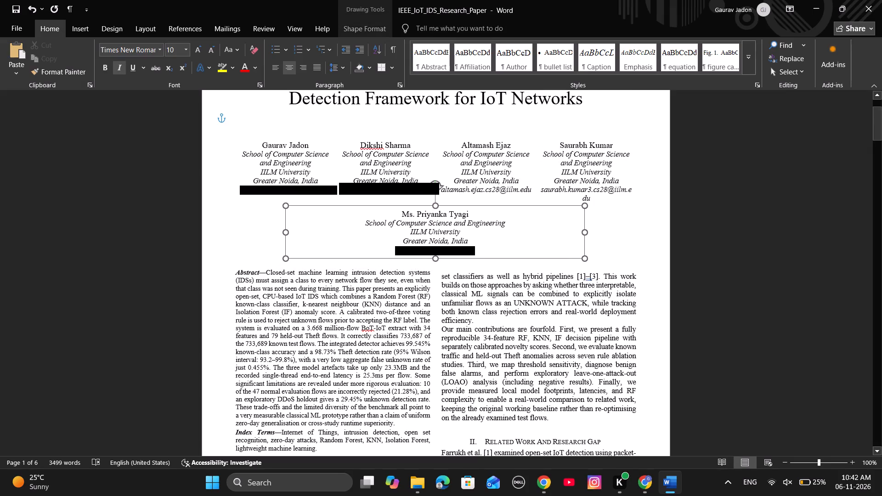
drag(477, 254, 479, 250)
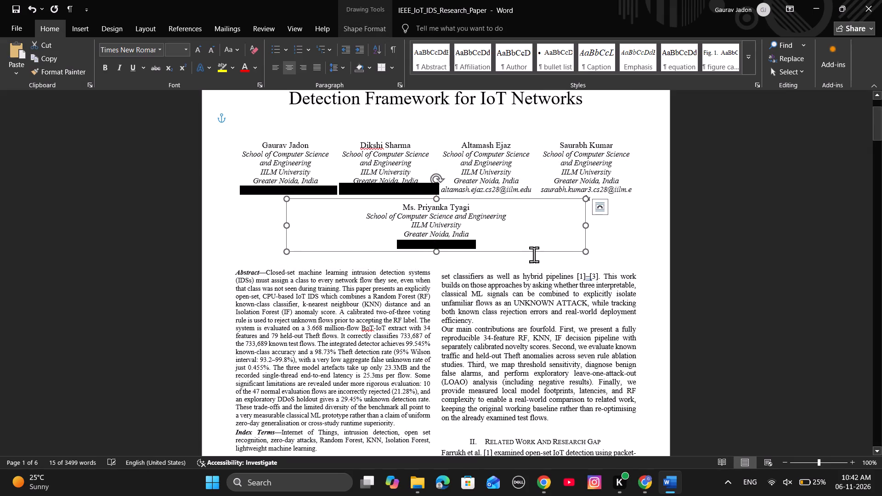
drag(547, 250, 547, 250)
drag(547, 250, 545, 254)
click(627, 231)
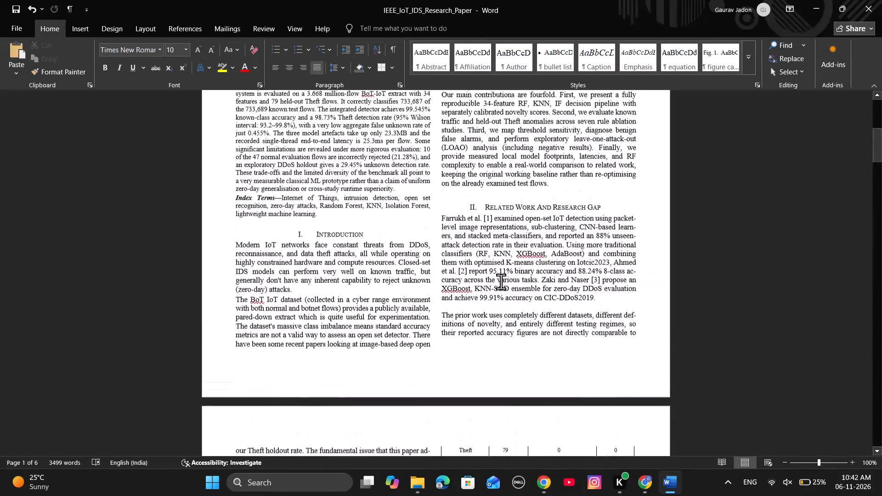
Delete the capital P at the start of the fifth author's e-mail line.
ctrl+scroll(501, 282, down, 2)
scroll(501, 282, up, 1)
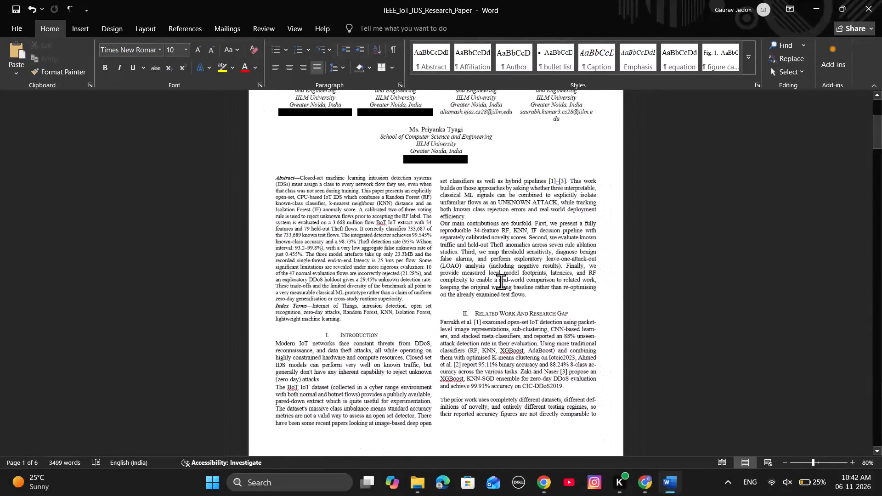
scroll(501, 282, up, 1)
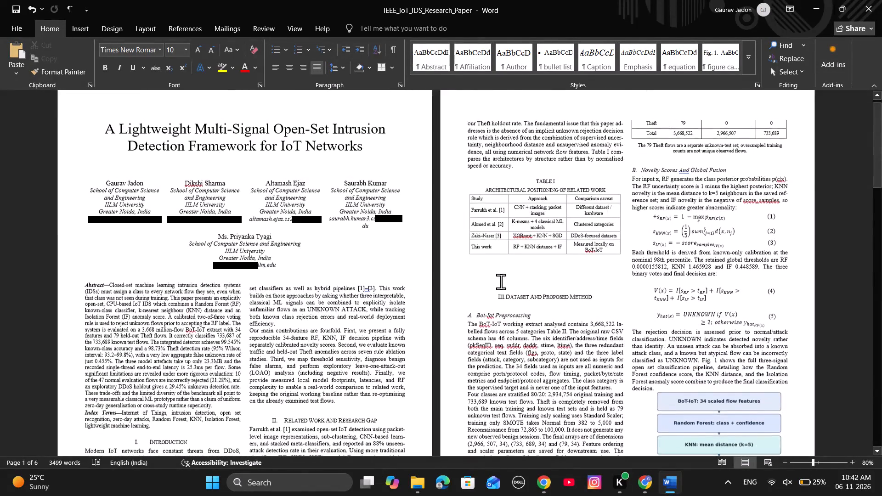
scroll(501, 282, up, 1)
ctrl+scroll(426, 244, up, 2)
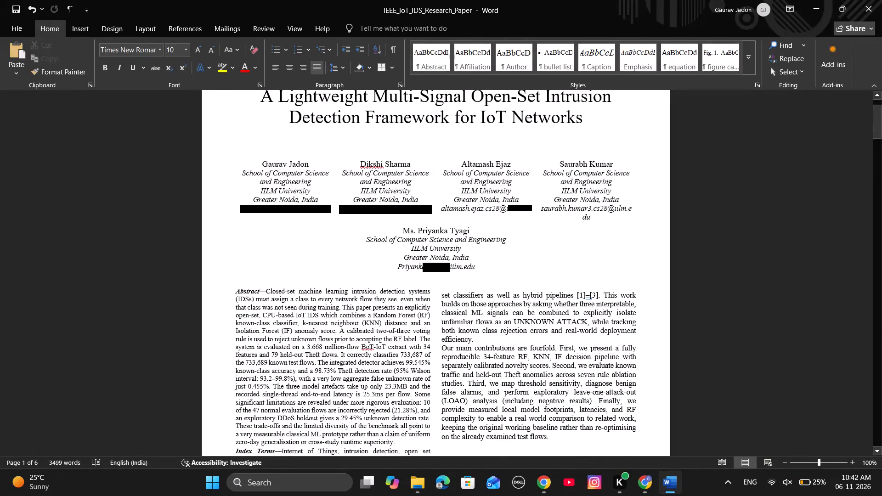
click(402, 265)
key(BackSpace)
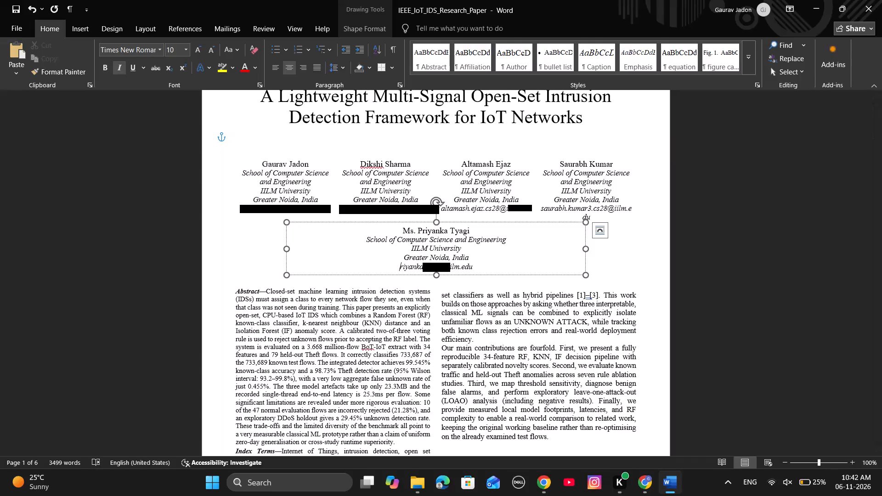
Restore the missing first letter "p" of the e-mail address in the fifth author's block.
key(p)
click(265, 265)
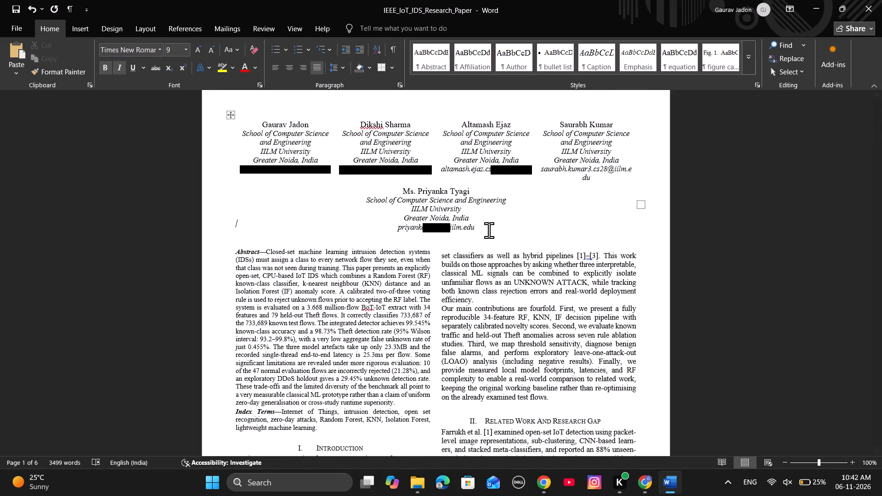
Review the layout of the first two pages, checking the column flow, the tables and Fig. 1.
scroll(489, 230, down, 1)
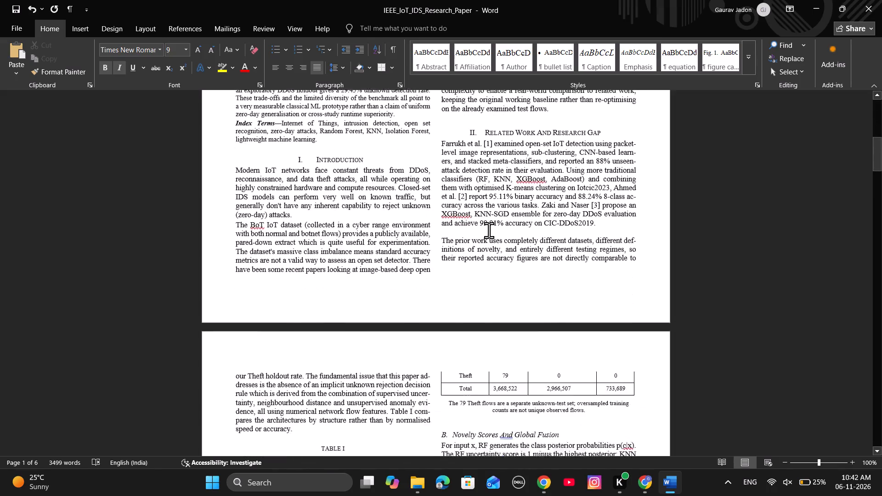
scroll(489, 230, down, 1)
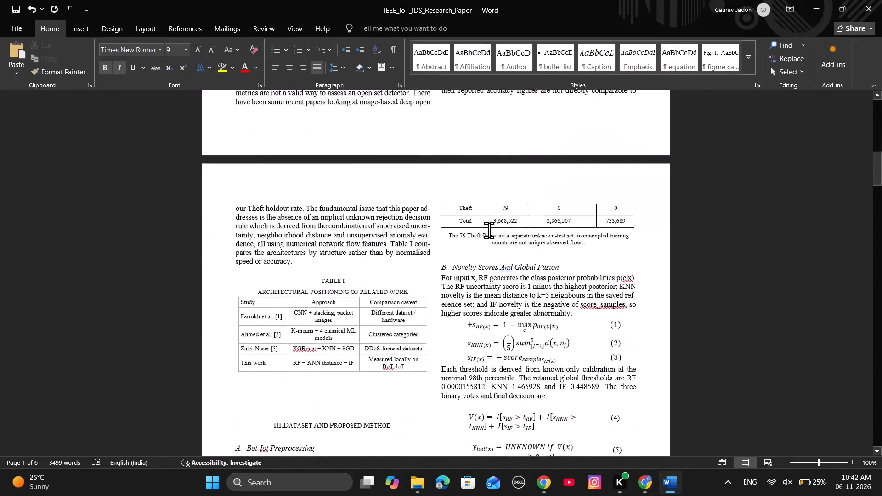
scroll(489, 230, down, 1)
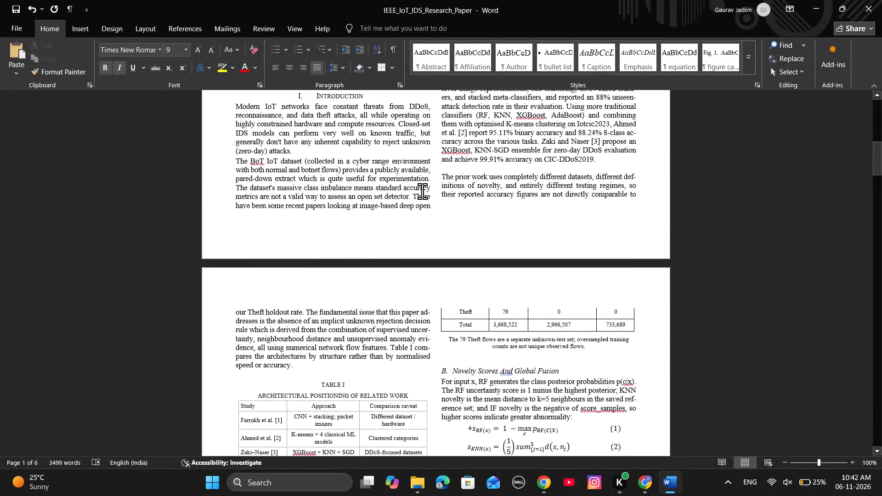
scroll(441, 203, up, 1)
scroll(441, 203, down, 1)
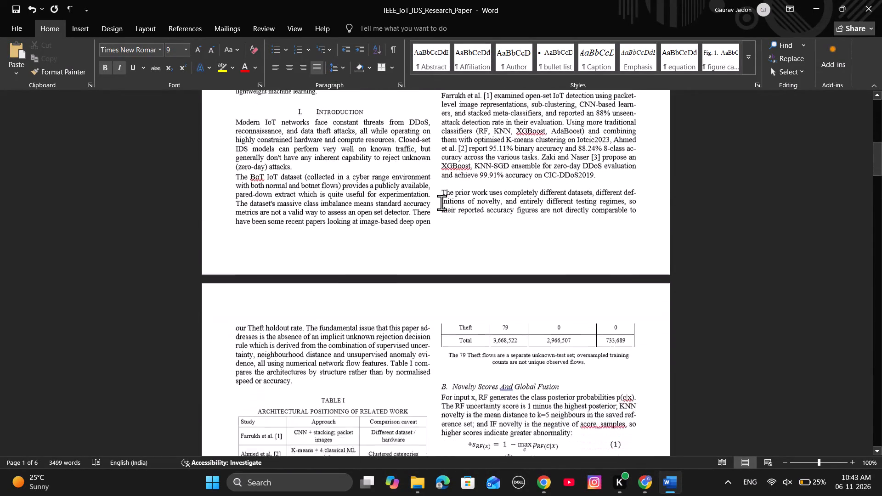
scroll(441, 203, down, 2)
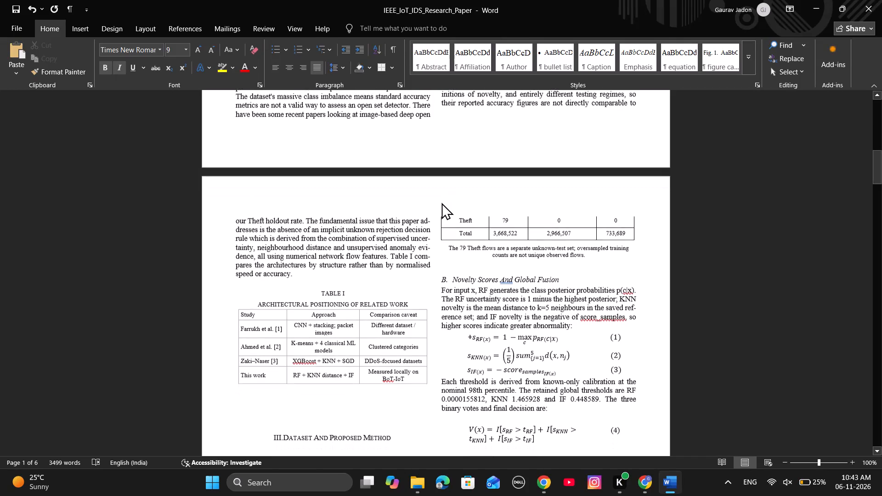
scroll(441, 203, down, 1)
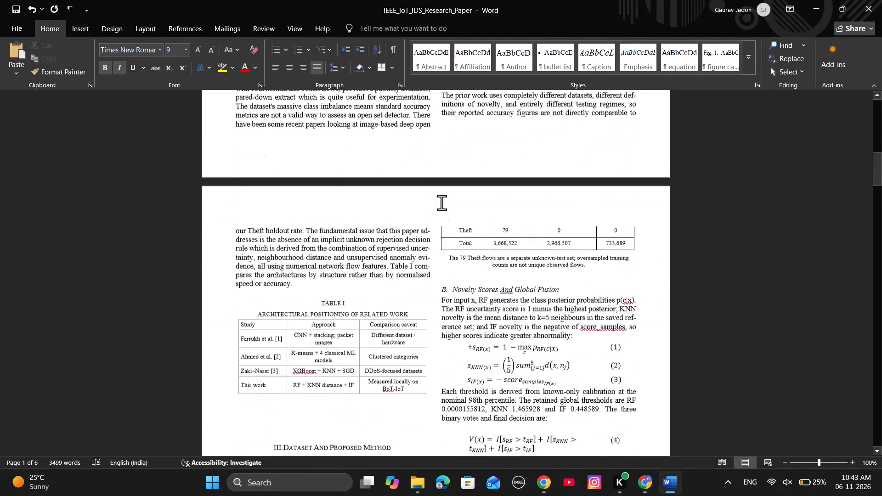
scroll(441, 203, down, 1)
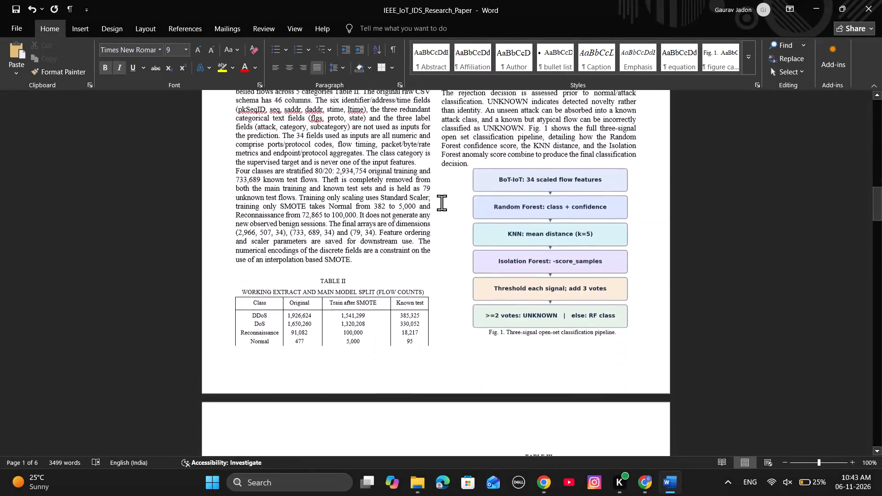
scroll(441, 203, down, 1)
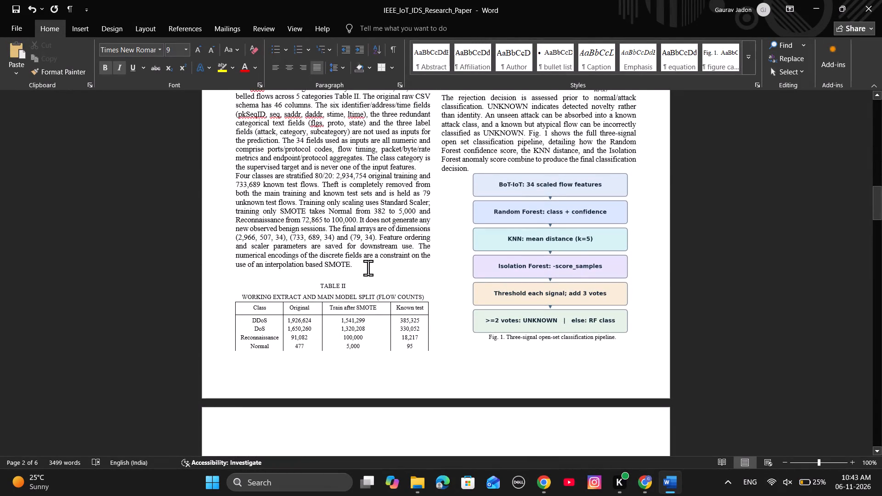
Insert four line breaks after the paragraph ending "interpolation based SMOTE." to push the split Table II out of the bottom of the column.
click(368, 268)
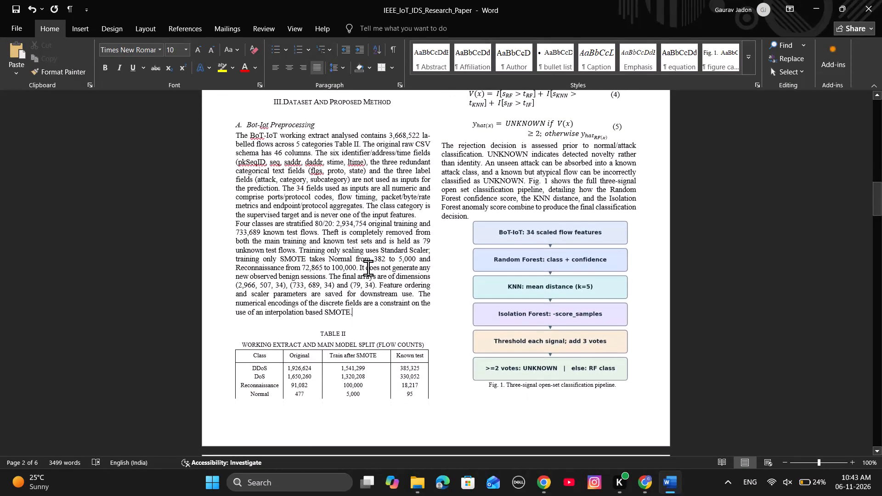
scroll(368, 268, up, 1)
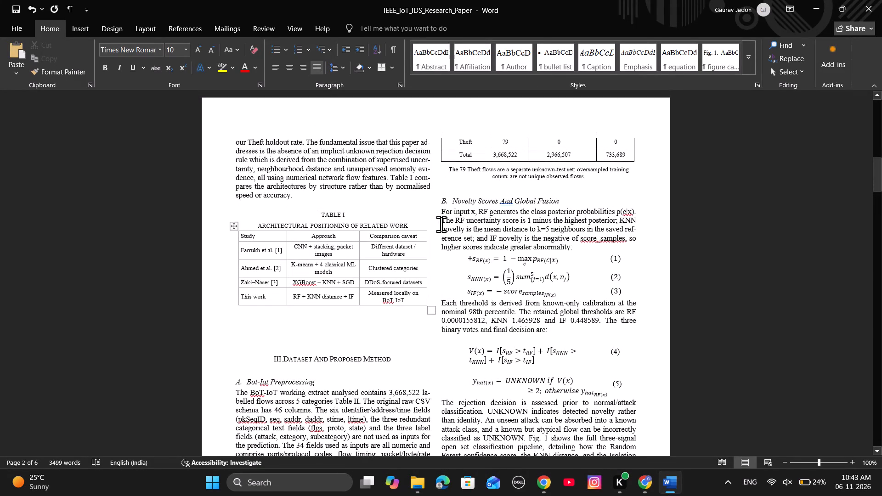
scroll(430, 242, down, 1)
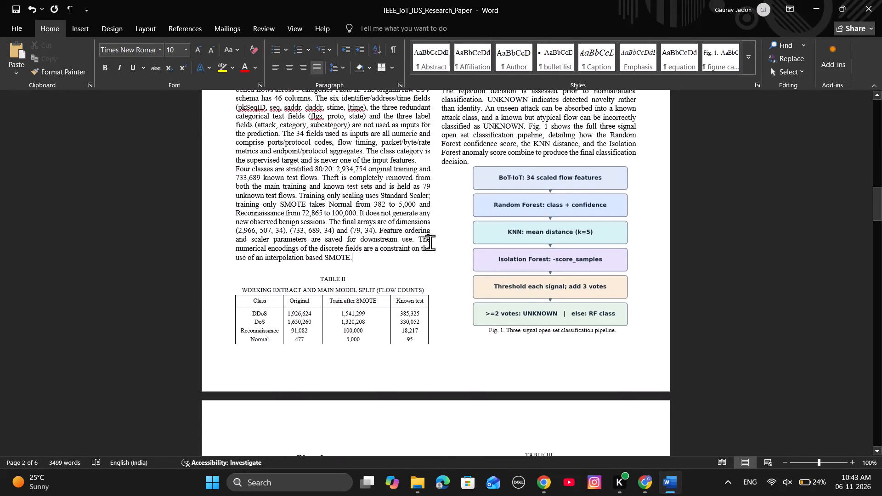
scroll(430, 242, down, 1)
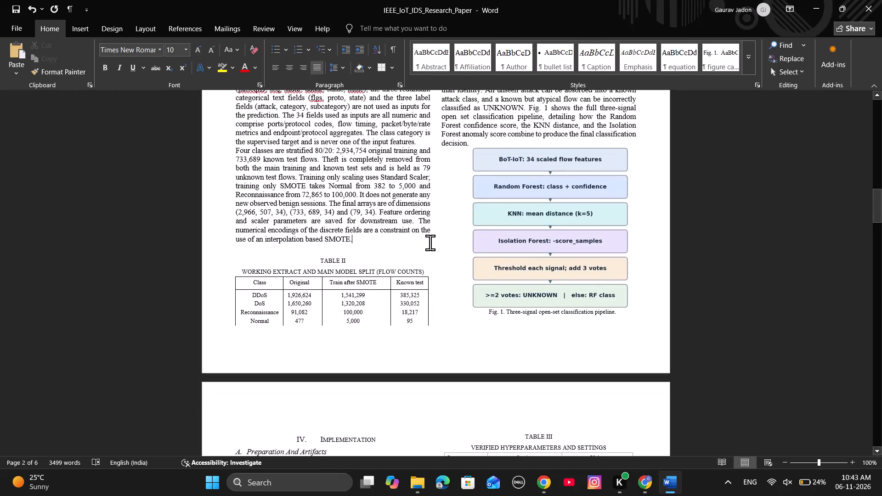
key(Return)
key(Return)
key(Return)
key(Return)
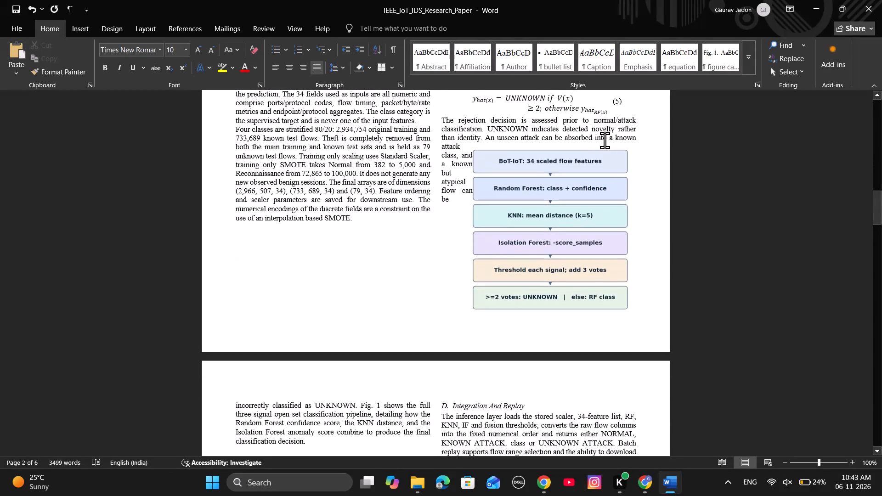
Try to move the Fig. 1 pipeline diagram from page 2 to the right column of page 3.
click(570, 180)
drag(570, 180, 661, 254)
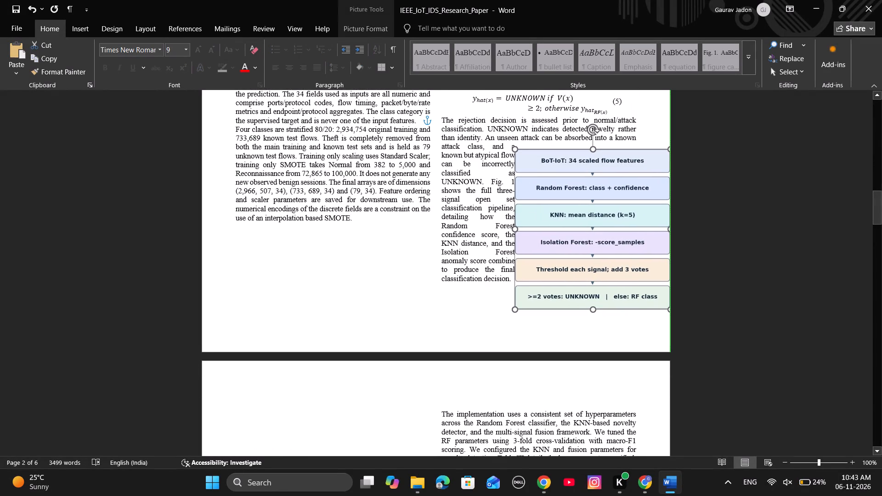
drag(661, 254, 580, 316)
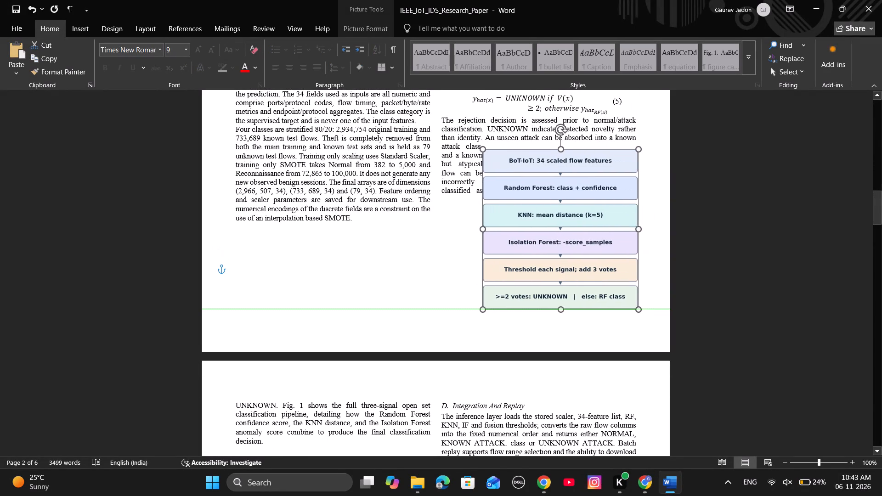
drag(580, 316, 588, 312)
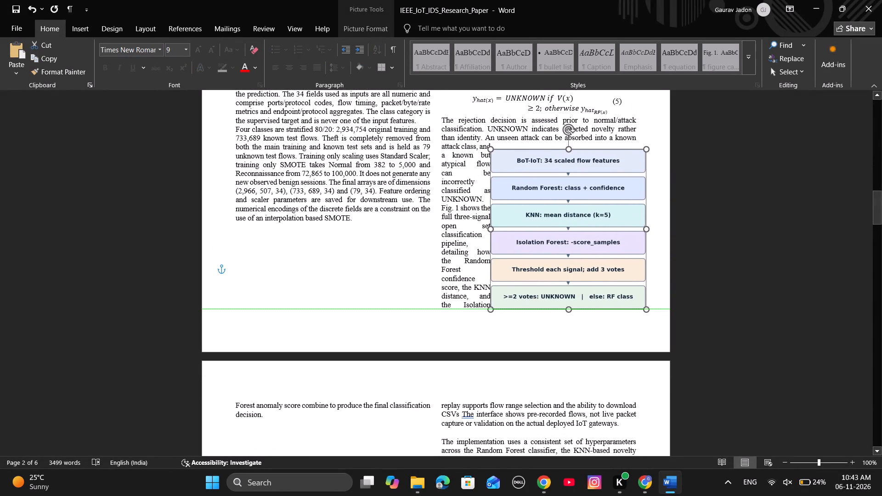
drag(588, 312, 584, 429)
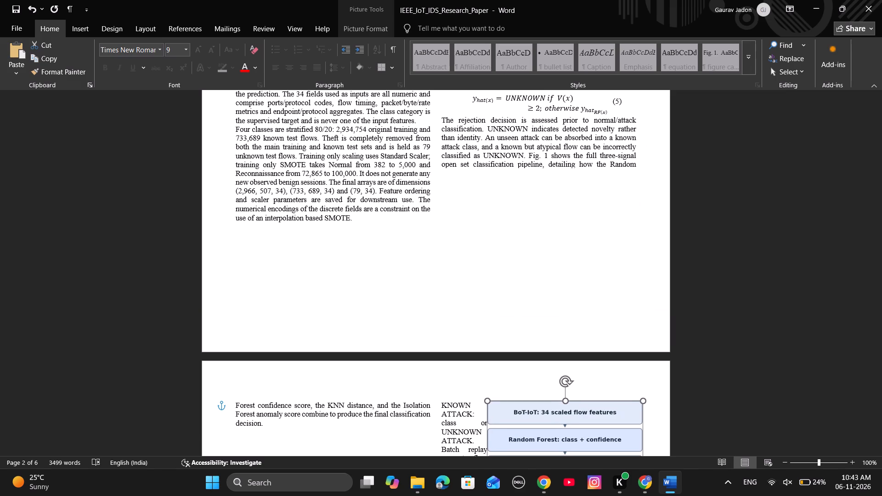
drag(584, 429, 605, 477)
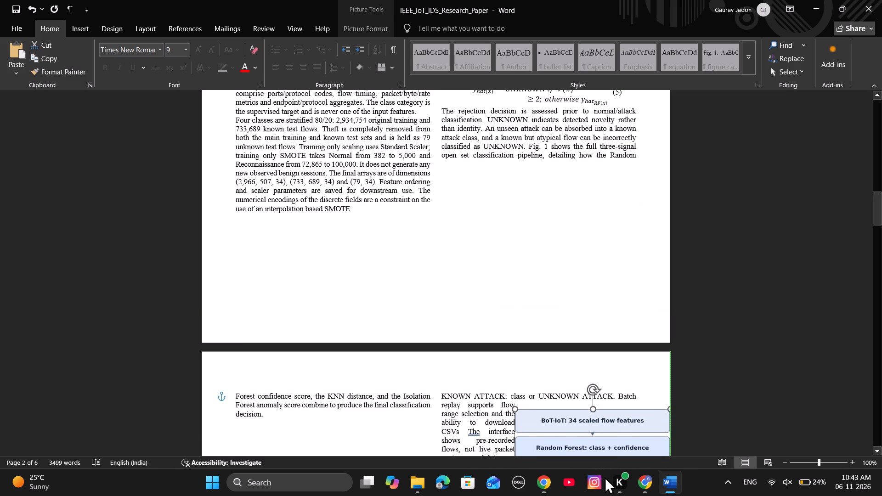
Move the Fig. 1 pipeline diagram to the top of page 3's left column, directly above its caption.
scroll(421, 325, up, 1)
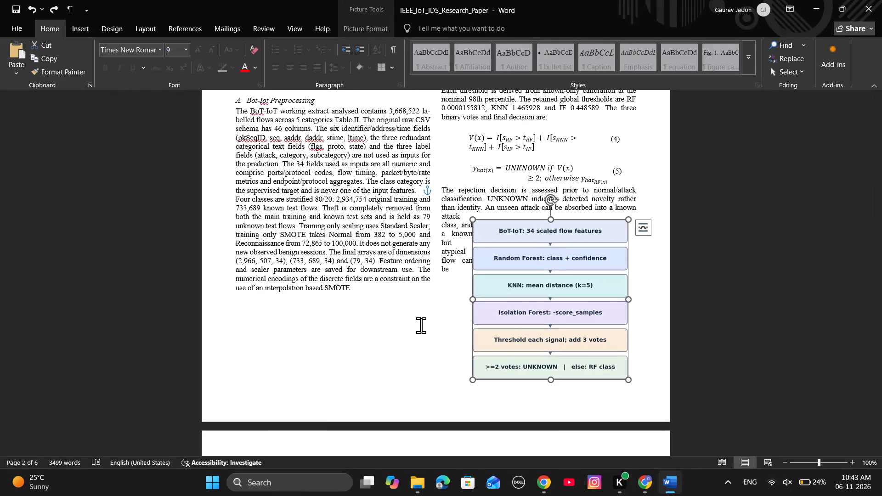
click(516, 371)
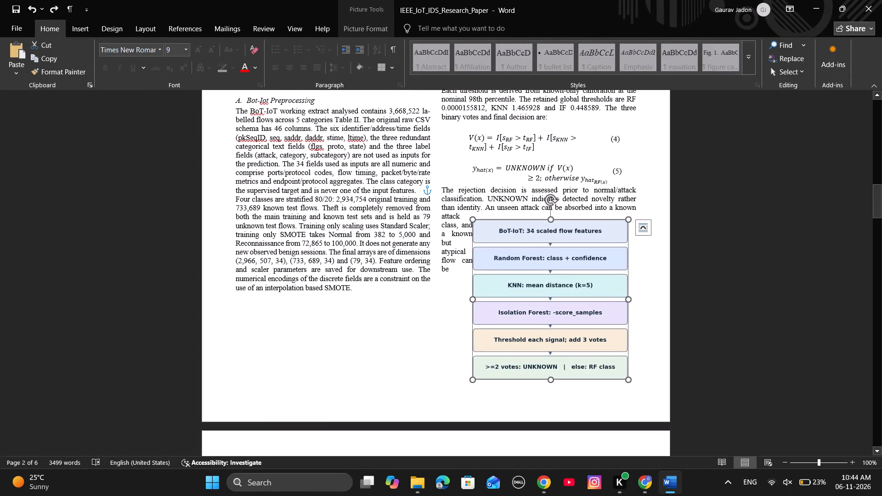
drag(516, 371, 523, 435)
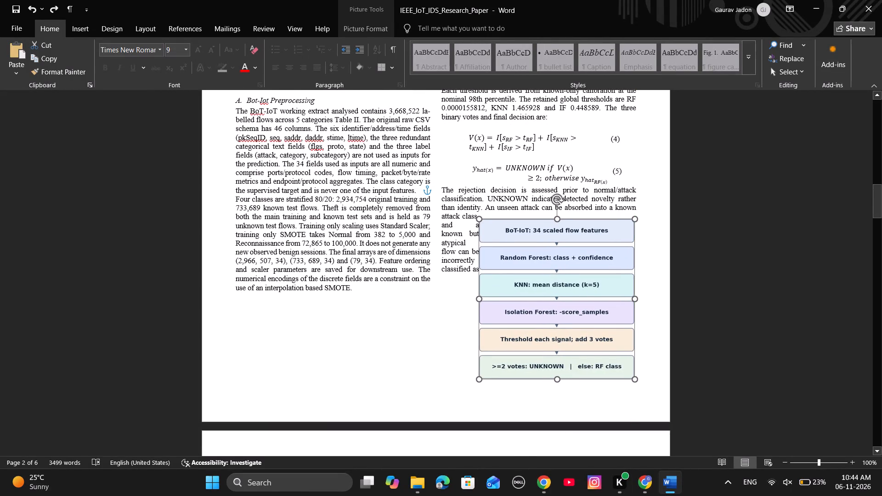
drag(523, 435, 296, 437)
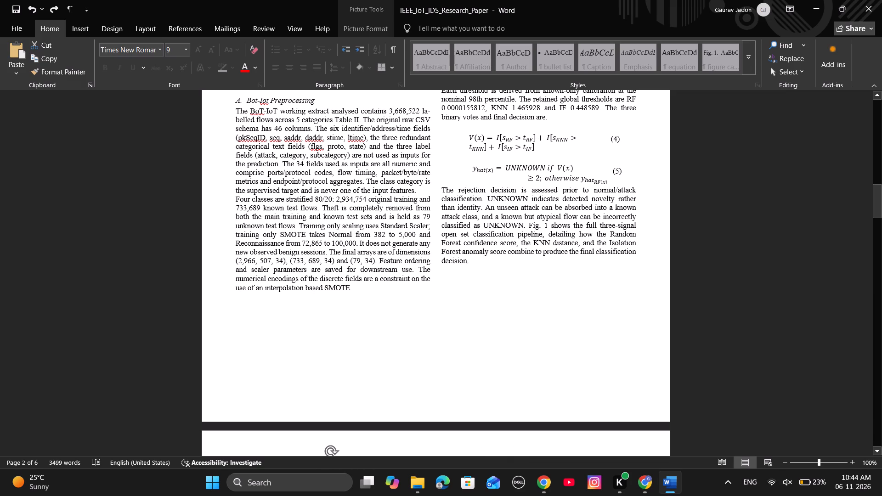
drag(296, 437, 296, 427)
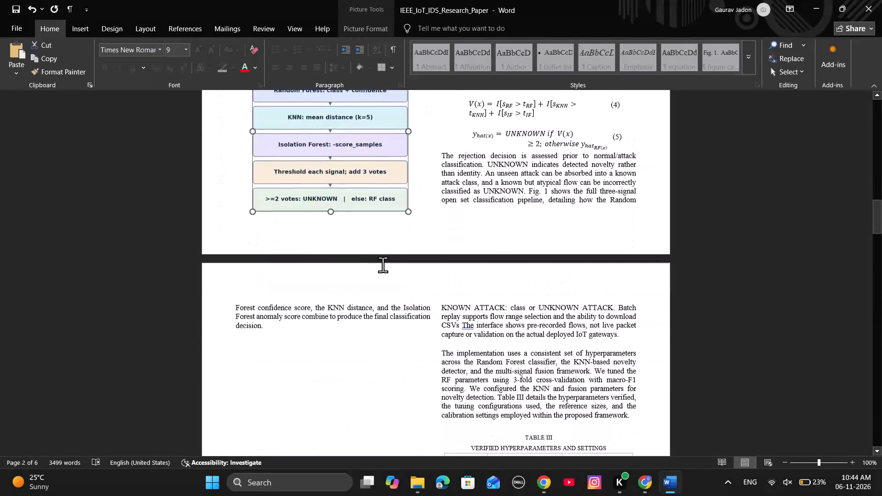
drag(358, 209, 331, 343)
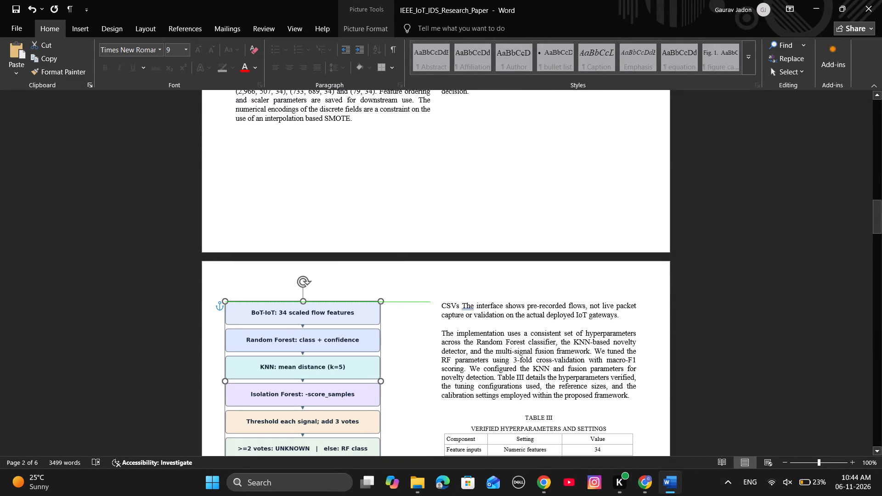
drag(331, 343, 336, 329)
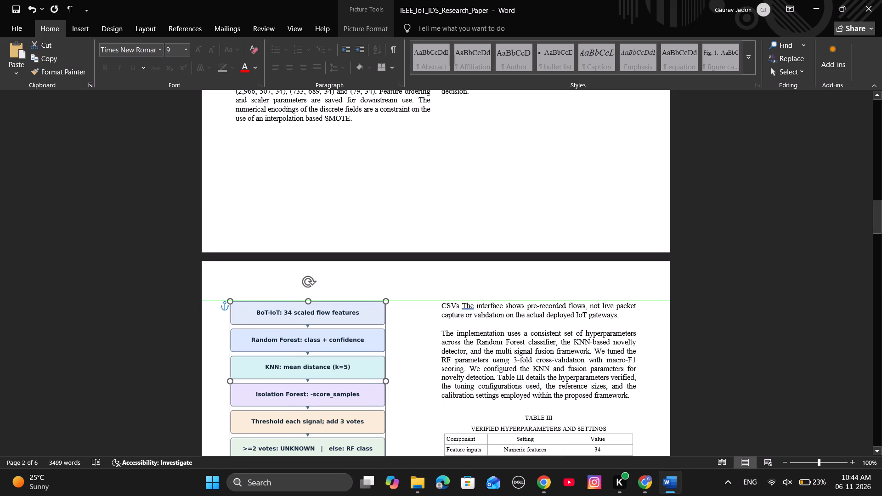
scroll(440, 166, up, 1)
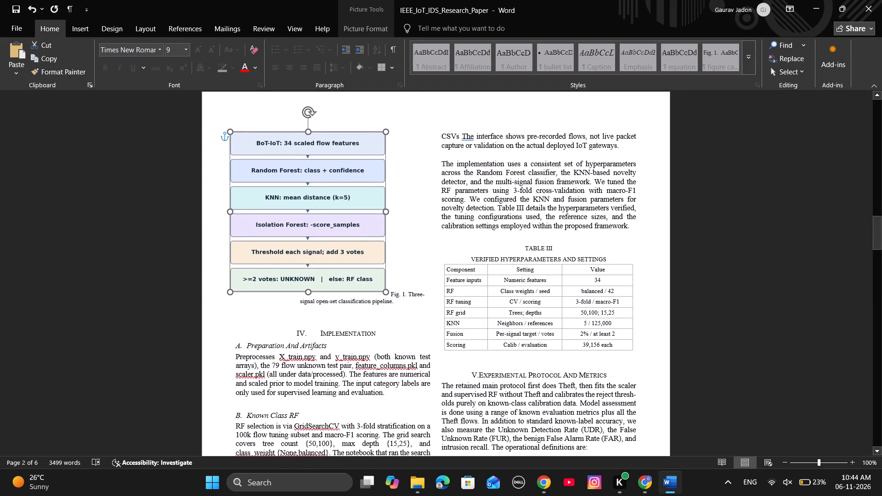
Insert a paragraph break before the Fig. 1 caption so the whole caption sits on one line below the pipeline diagram.
click(391, 292)
key(Return)
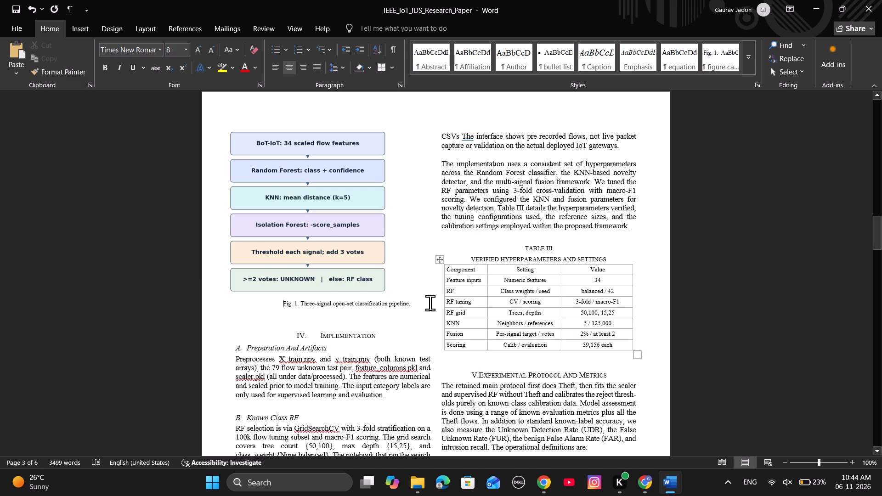
Take the Fig. 1 caption off centre alignment and decrease its indent by two levels to line it up beneath the pipeline diagram.
drag(419, 303, 281, 304)
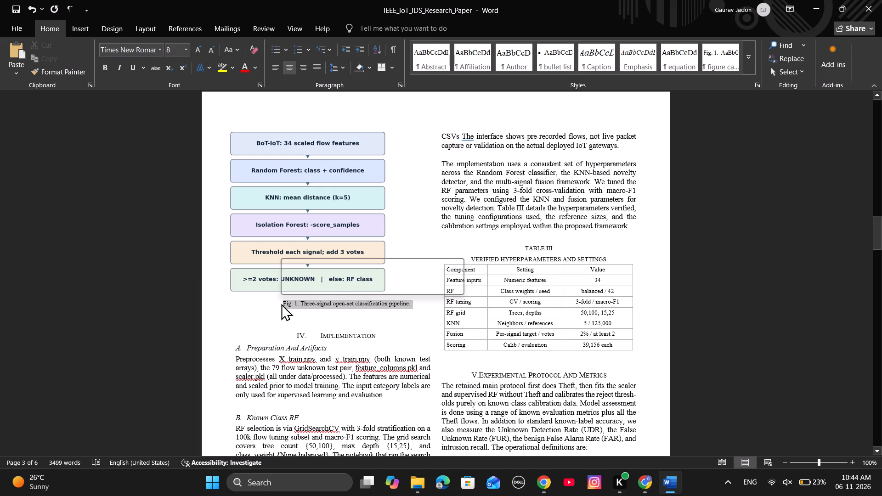
click(271, 66)
click(271, 66)
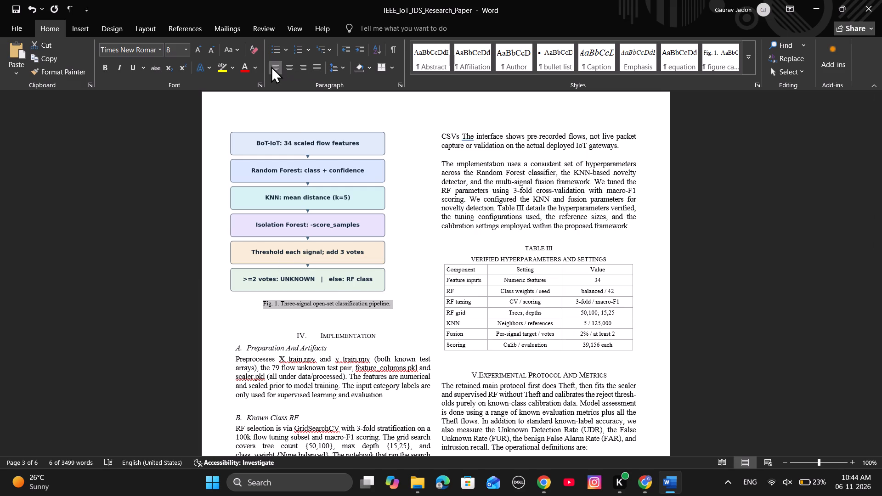
click(346, 46)
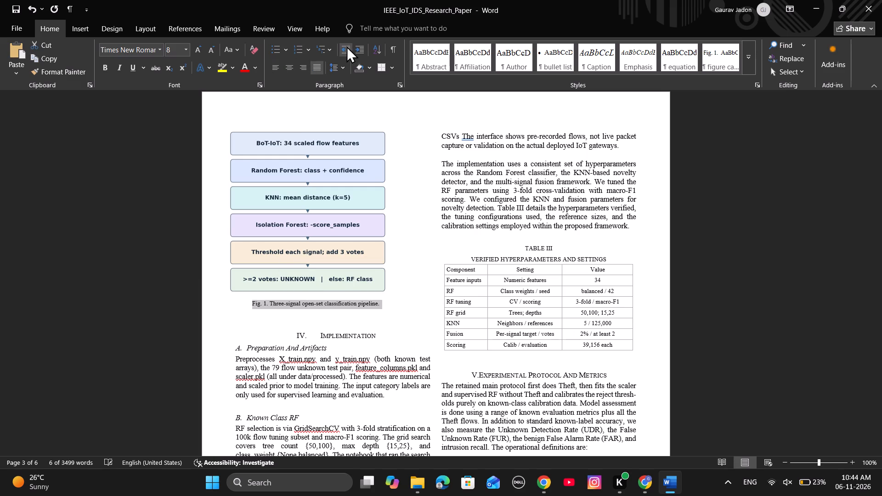
click(346, 46)
click(418, 257)
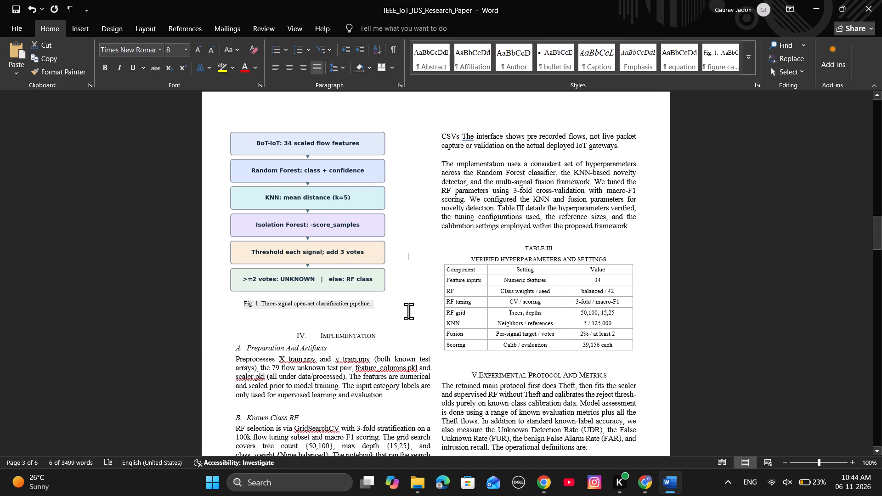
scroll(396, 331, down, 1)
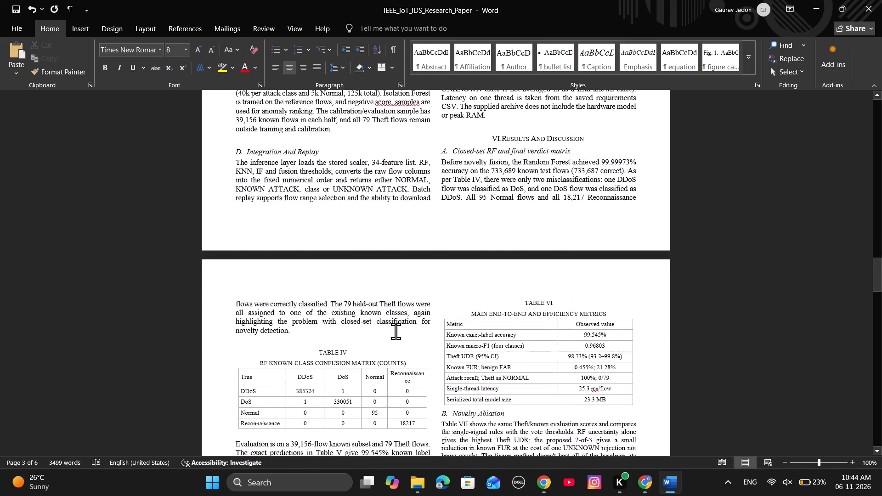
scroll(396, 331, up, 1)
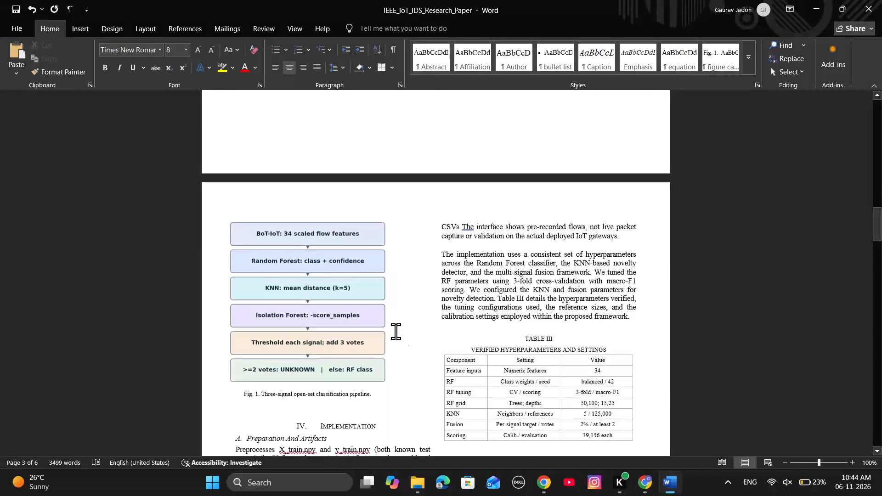
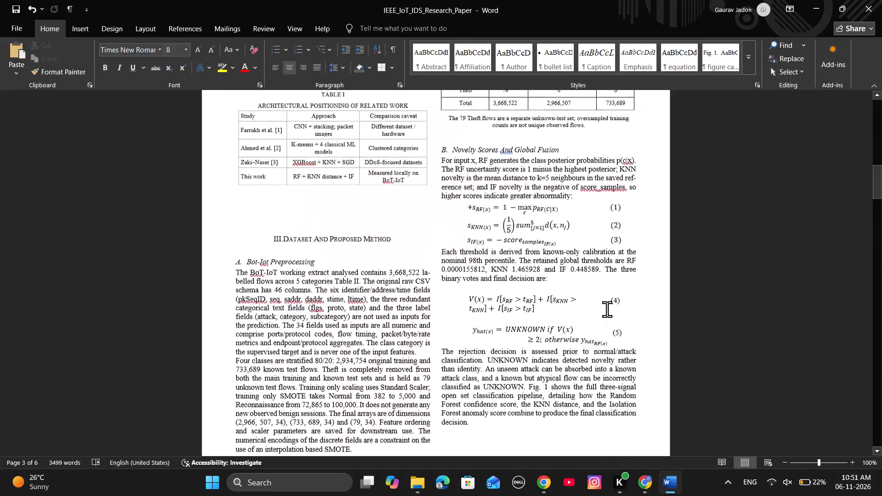
Review the paper's layout from the author block through the tables and figures to the conclusion and references.
scroll(607, 309, up, 1)
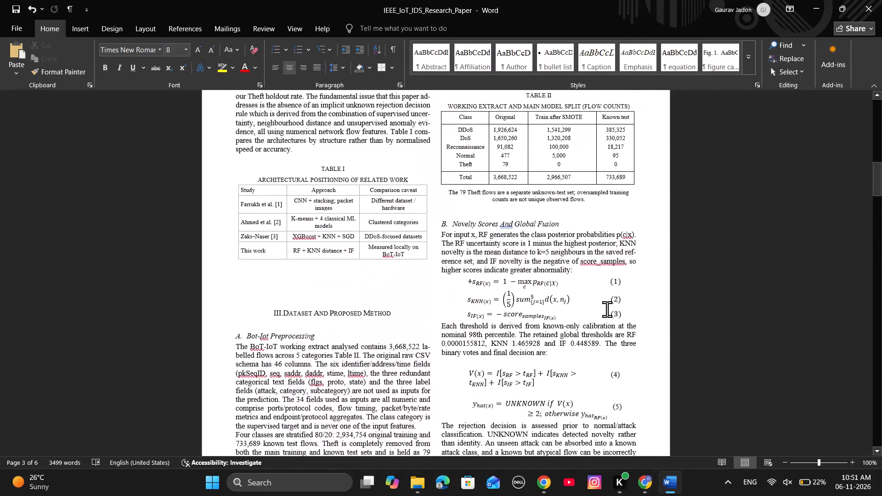
scroll(607, 309, up, 1)
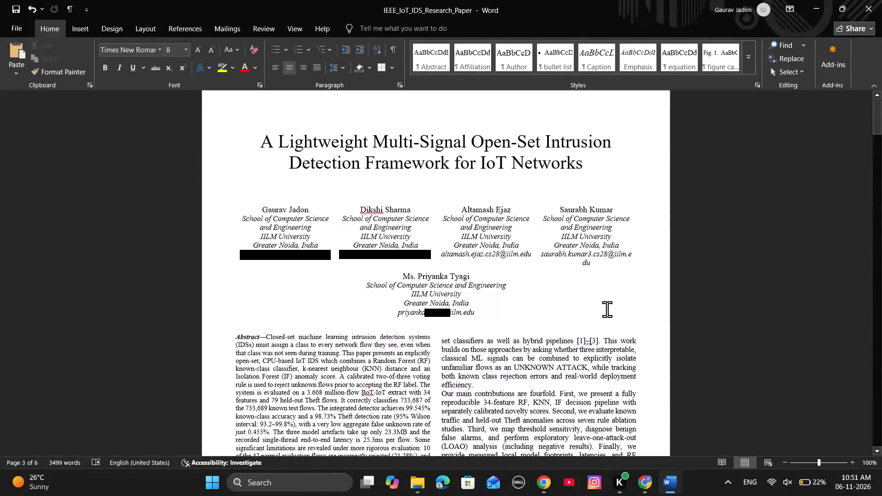
click(596, 209)
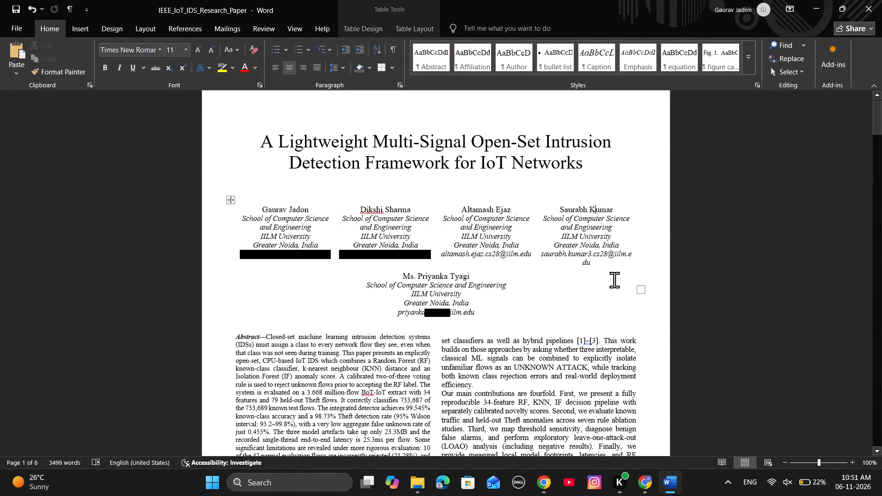
scroll(565, 319, down, 1)
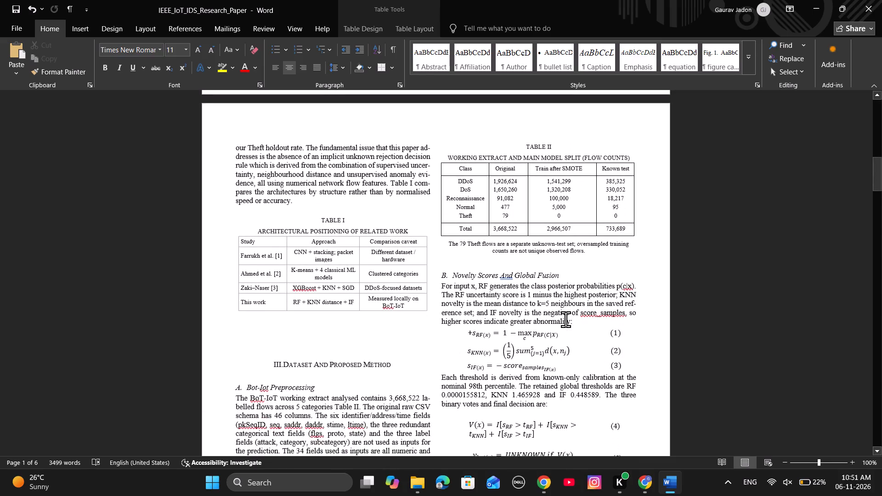
scroll(565, 319, down, 2)
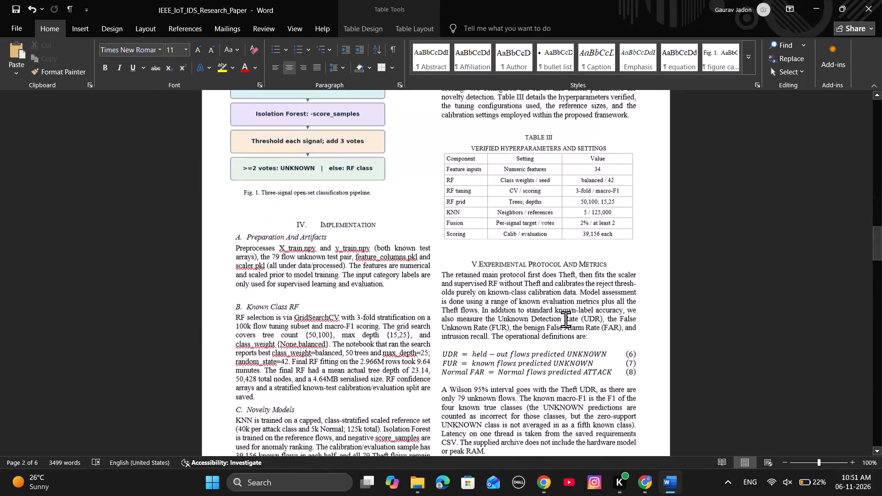
scroll(565, 319, down, 2)
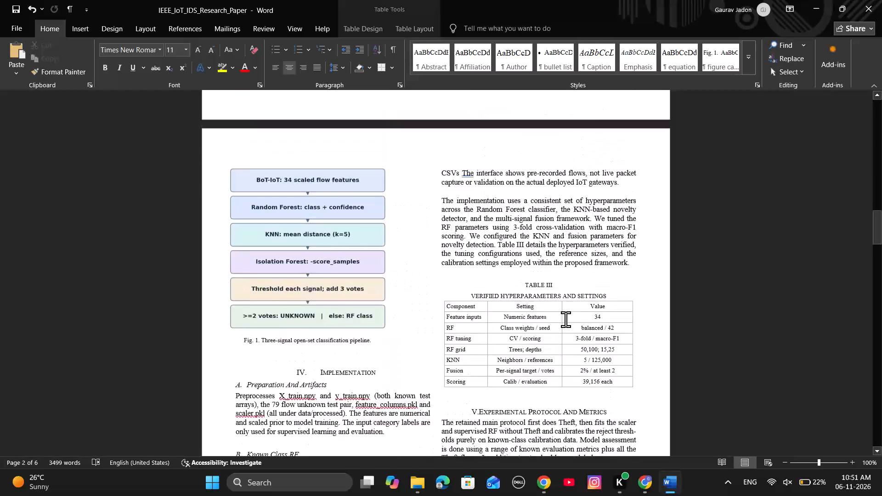
scroll(565, 319, down, 1)
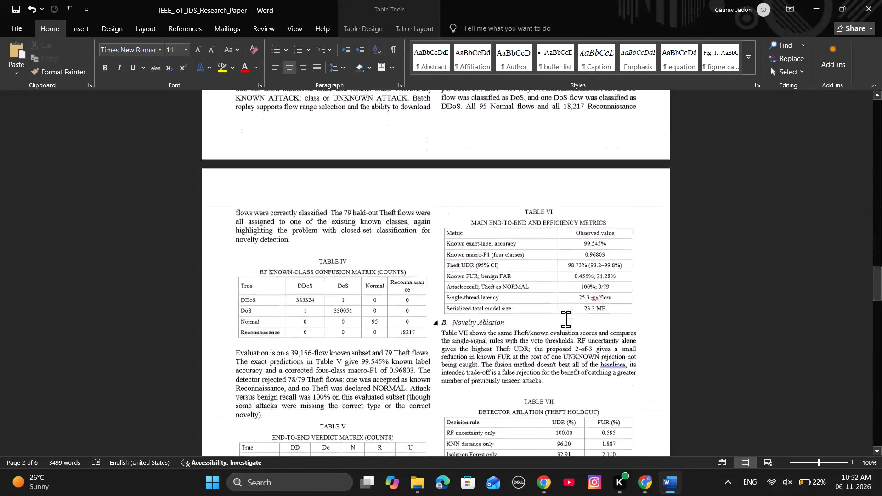
scroll(565, 319, down, 2)
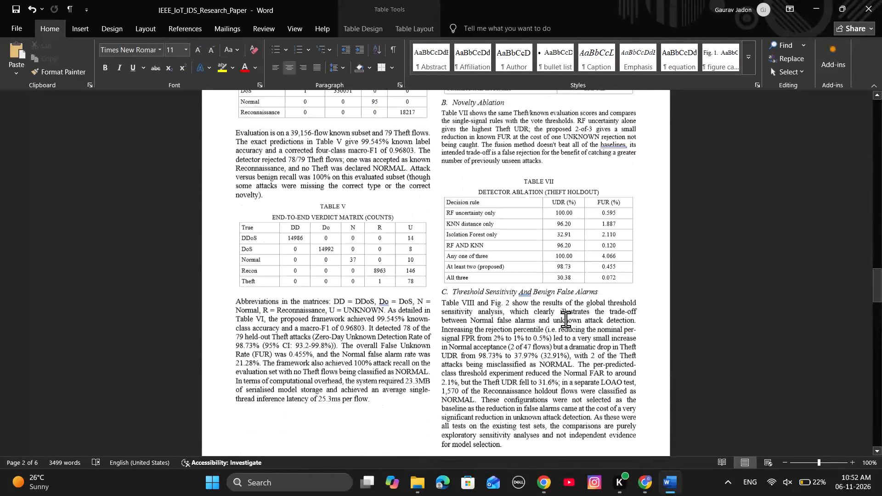
scroll(565, 319, down, 1)
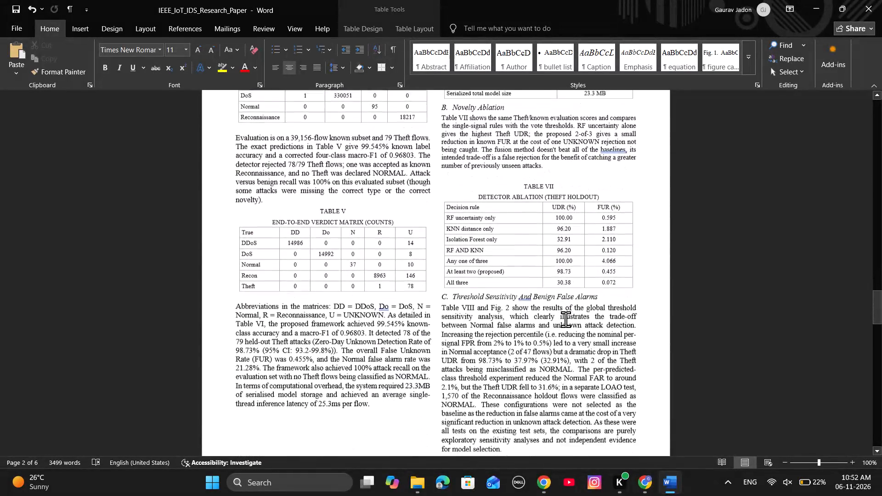
scroll(565, 319, down, 1)
scroll(565, 319, up, 1)
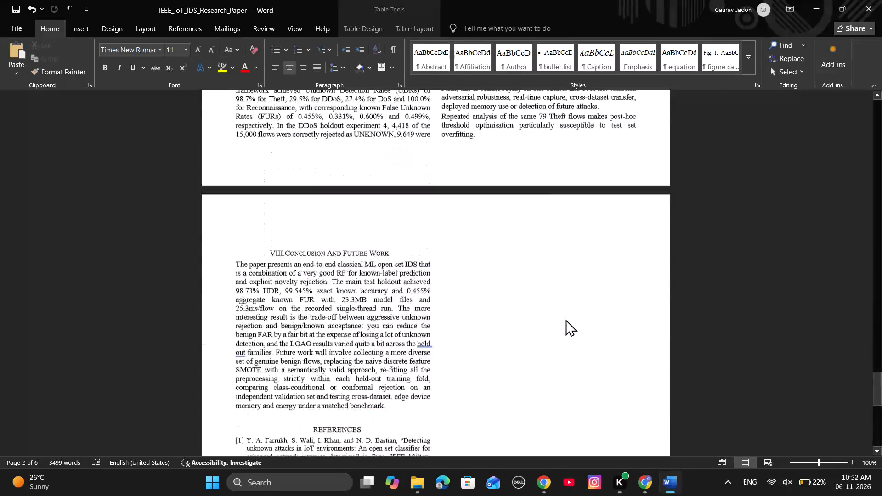
scroll(565, 319, up, 2)
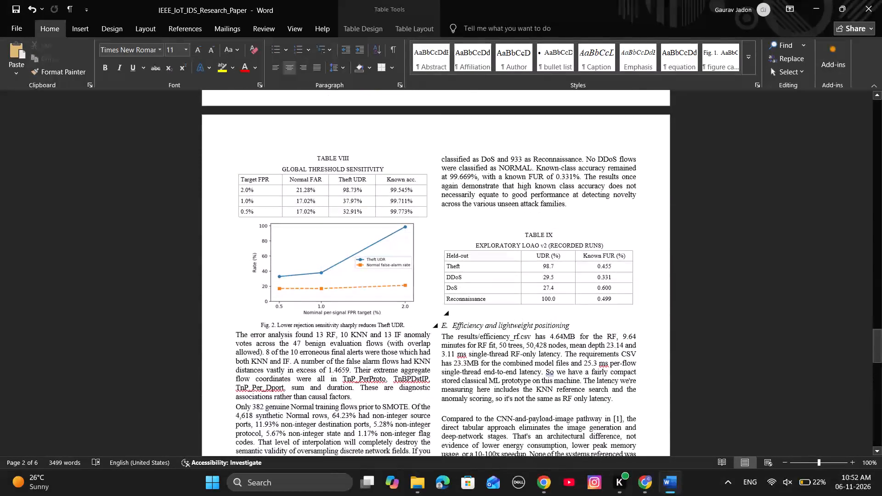
scroll(565, 319, up, 2)
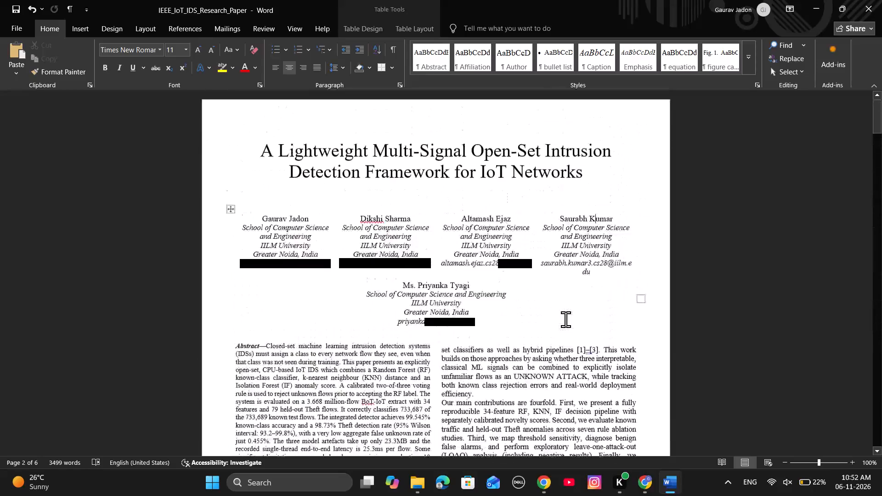
scroll(565, 319, up, 1)
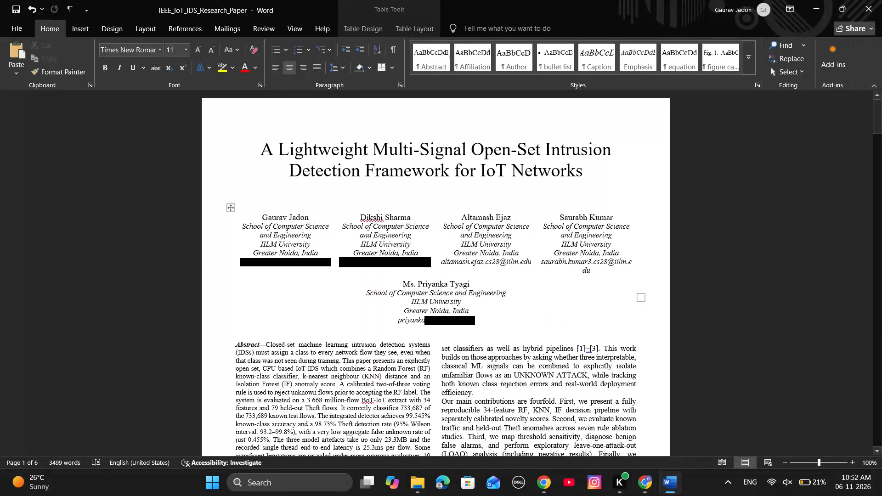
Cut the fourth author's e-mail line from the author table and paste it into a new Simple Text Box, replacing the placeholder text.
click(542, 262)
drag(541, 262, 558, 267)
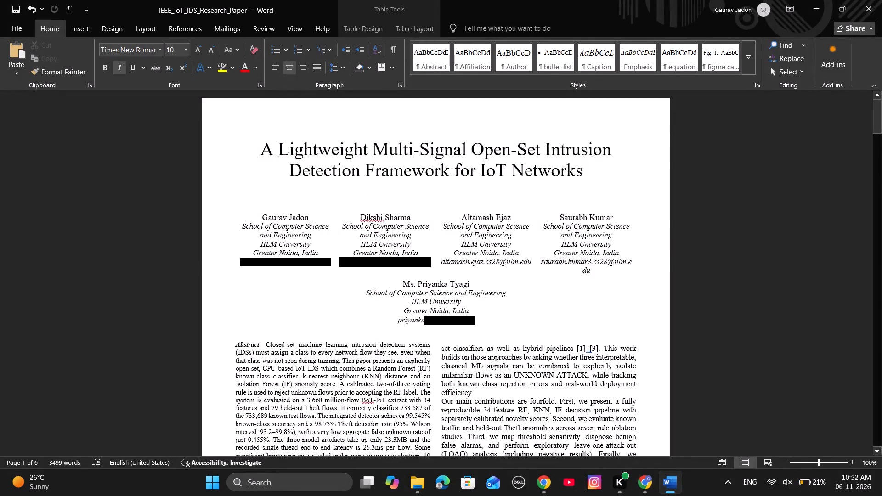
drag(558, 267, 602, 278)
key(ctrl+x)
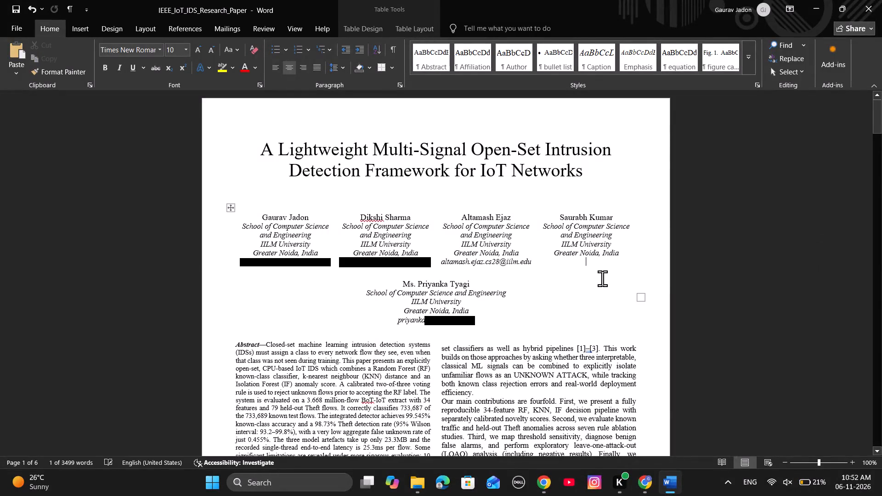
click(85, 23)
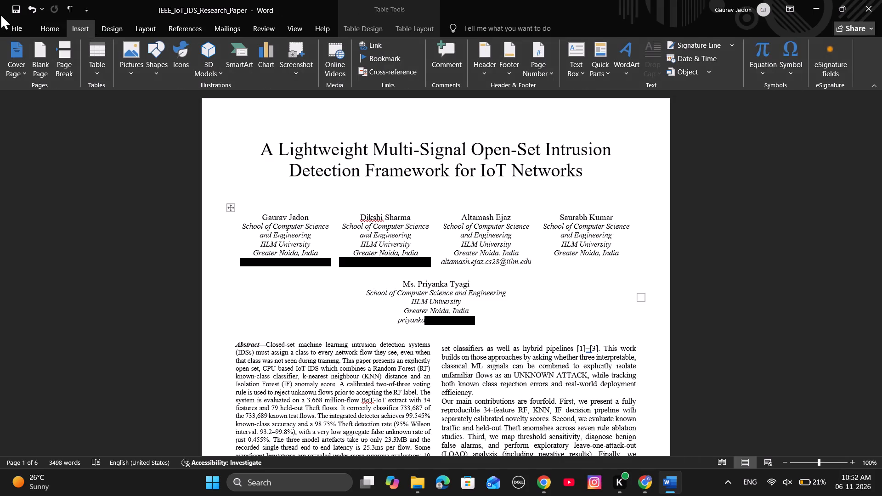
click(569, 58)
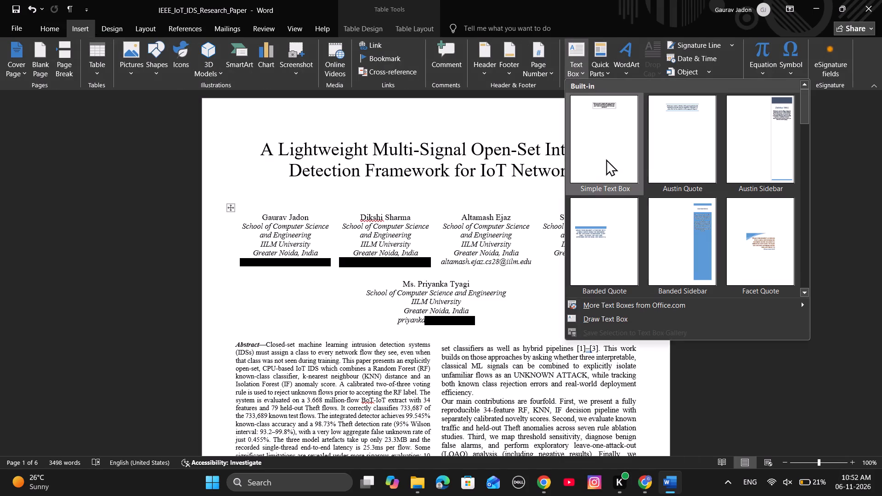
click(606, 159)
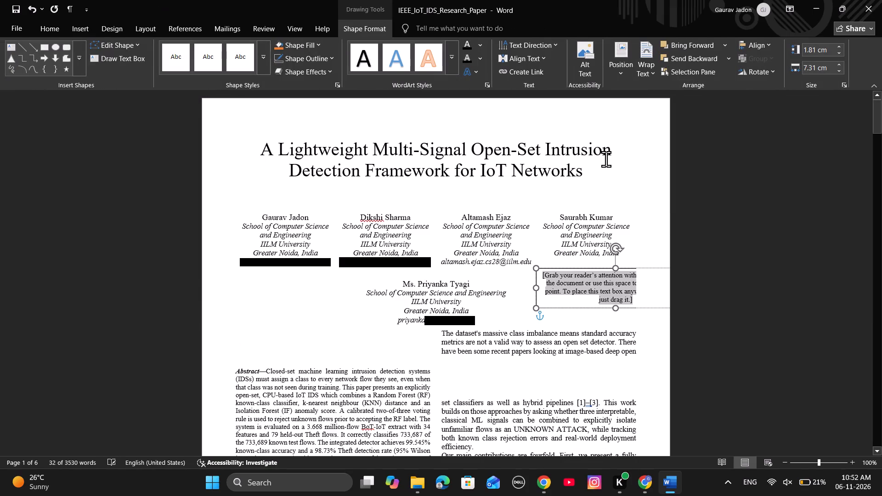
key(BackSpace)
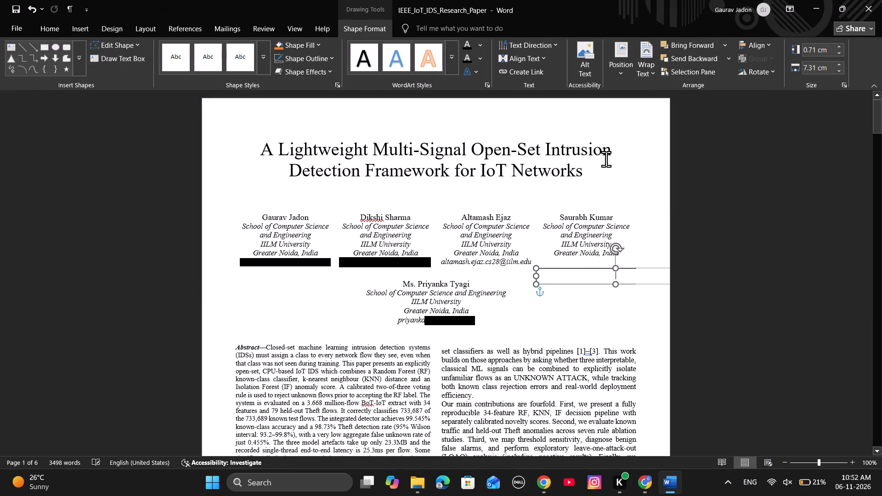
key(ctrl+v)
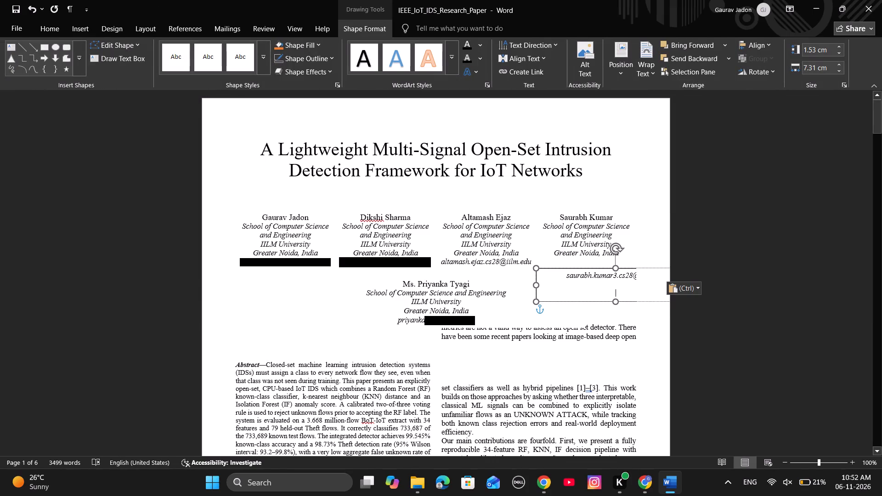
Shift the e-mail text box toward the third author's column and set its text wrapping to Behind Text.
drag(548, 299, 506, 293)
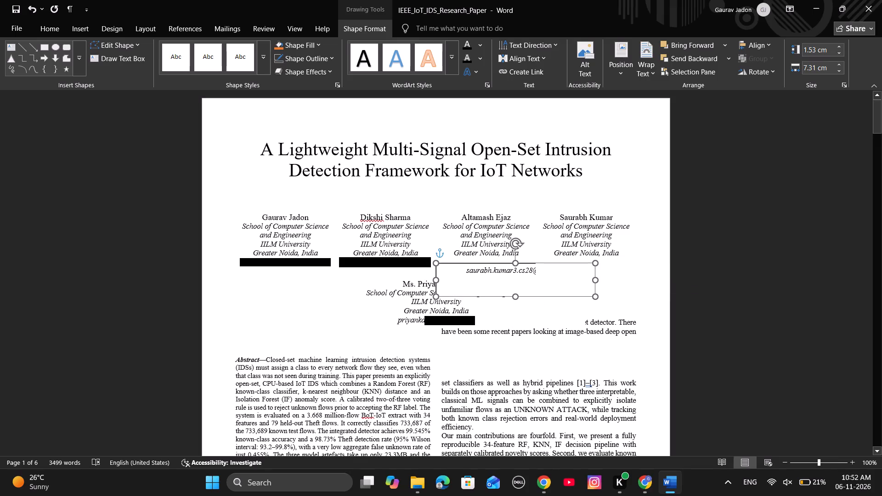
drag(506, 293, 509, 291)
right_click(509, 291)
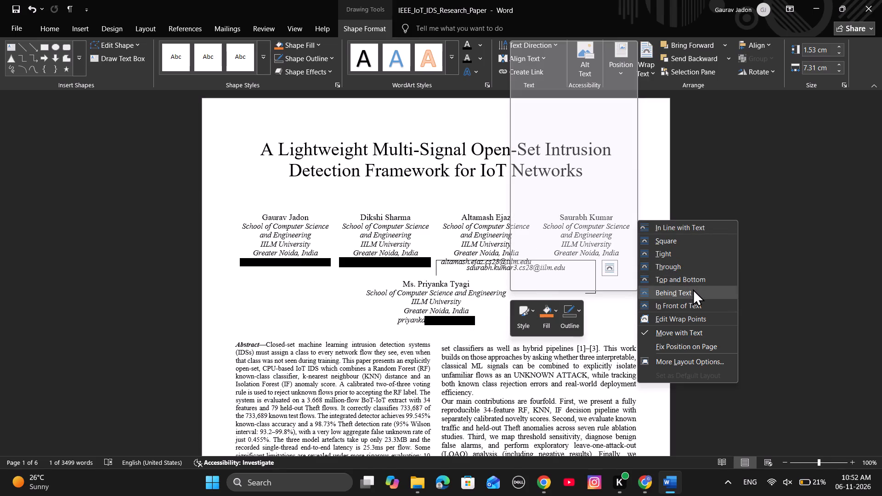
click(693, 289)
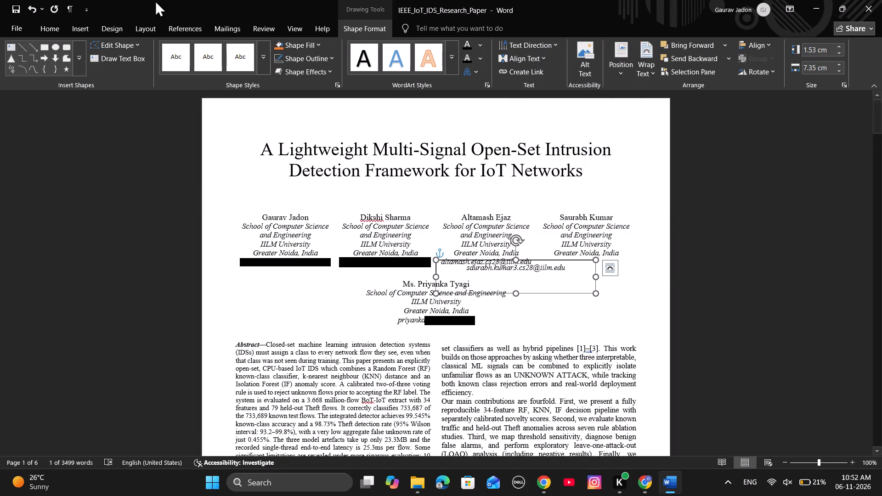
Remove the outline from the e-mail text box.
click(313, 63)
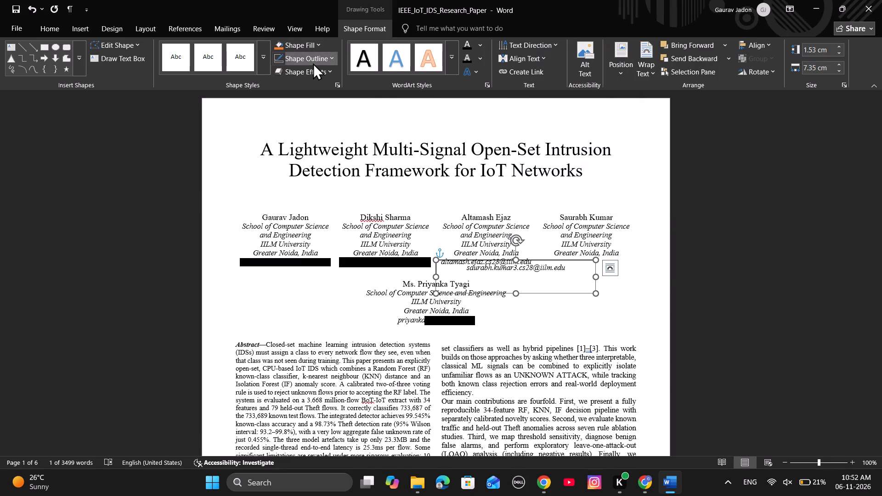
click(300, 247)
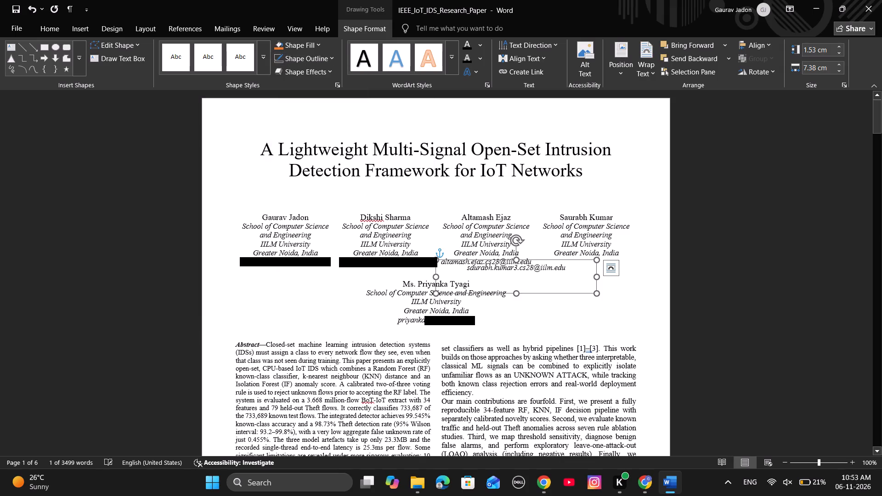
Move the e-mail text box directly beneath the fourth author's Greater Noida, India line, level with the neighbouring authors' e-mails.
drag(533, 289, 604, 268)
click(562, 263)
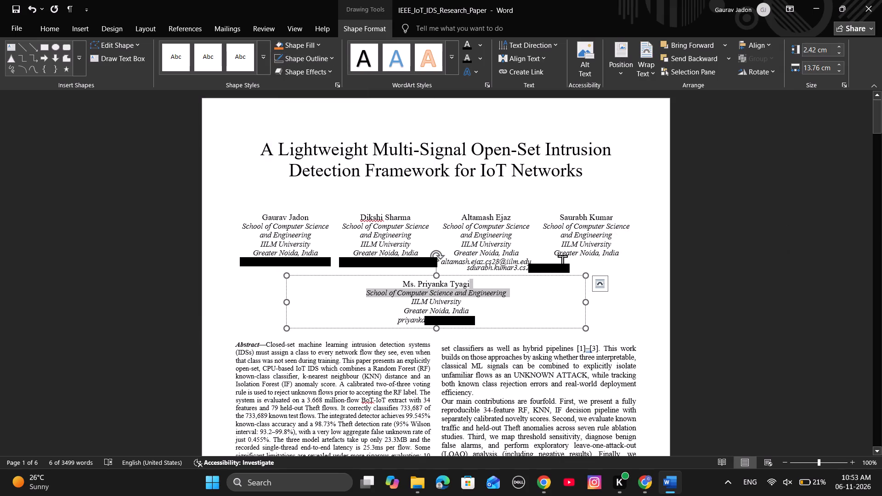
click(562, 270)
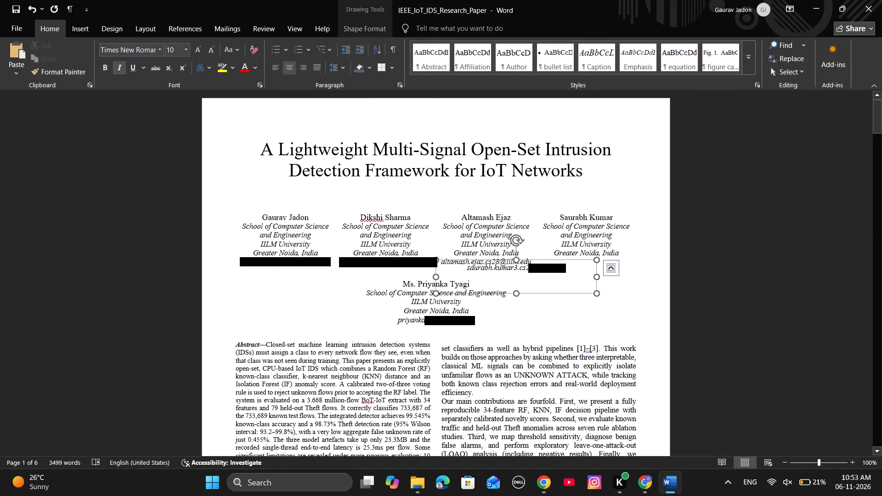
drag(566, 292, 642, 284)
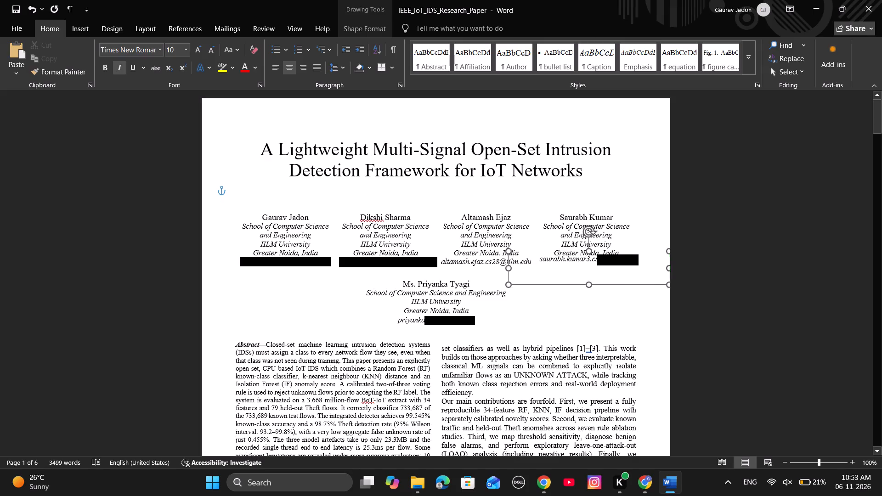
drag(642, 284, 638, 287)
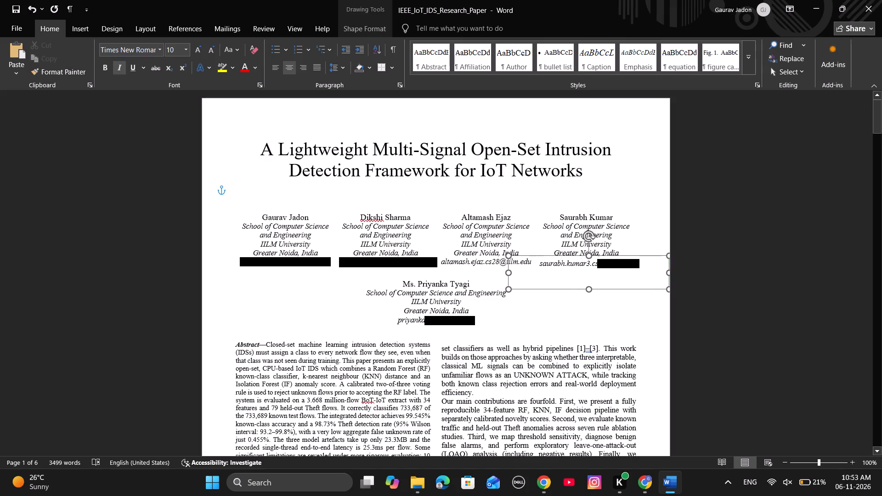
drag(638, 287, 638, 285)
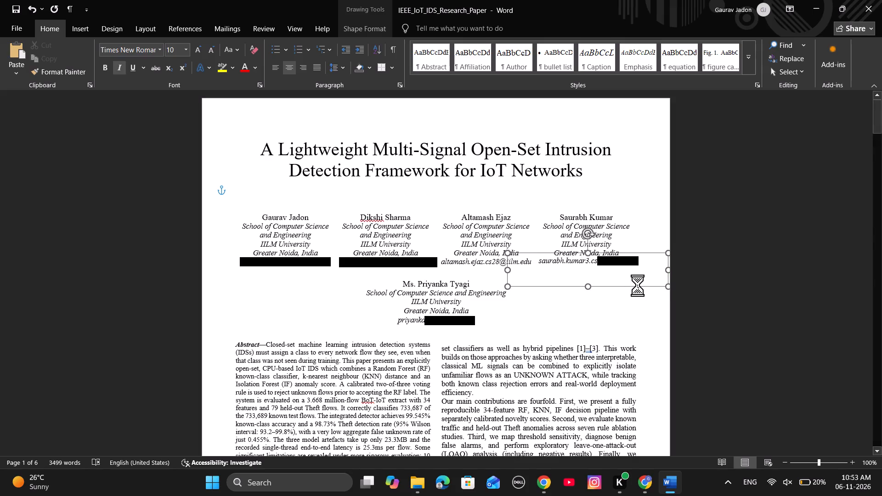
Fine-tune the vertical position of the fourth author's e-mail text box so its line is level with the neighbouring authors' e-mails.
drag(638, 285, 638, 286)
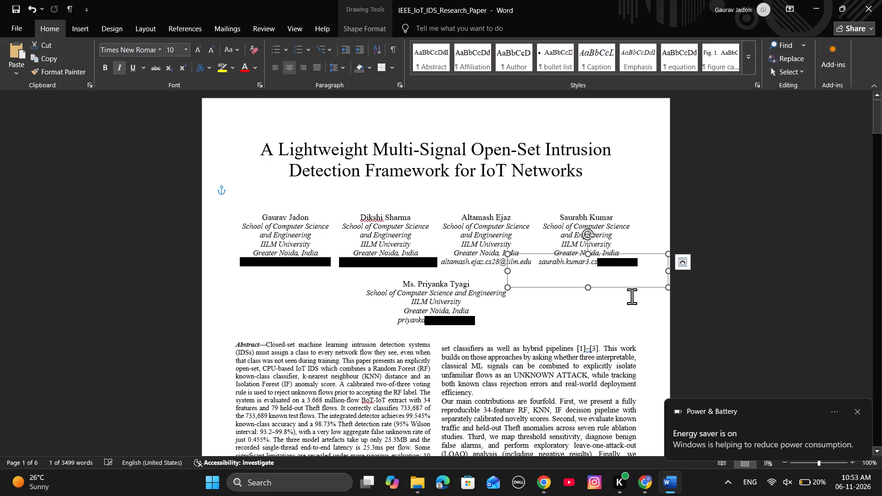
click(630, 301)
ctrl+scroll(630, 301, up, 6)
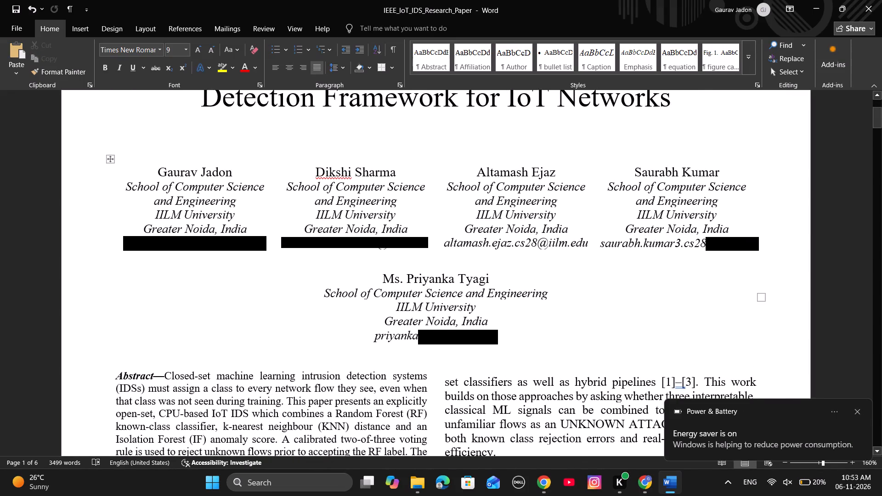
click(678, 242)
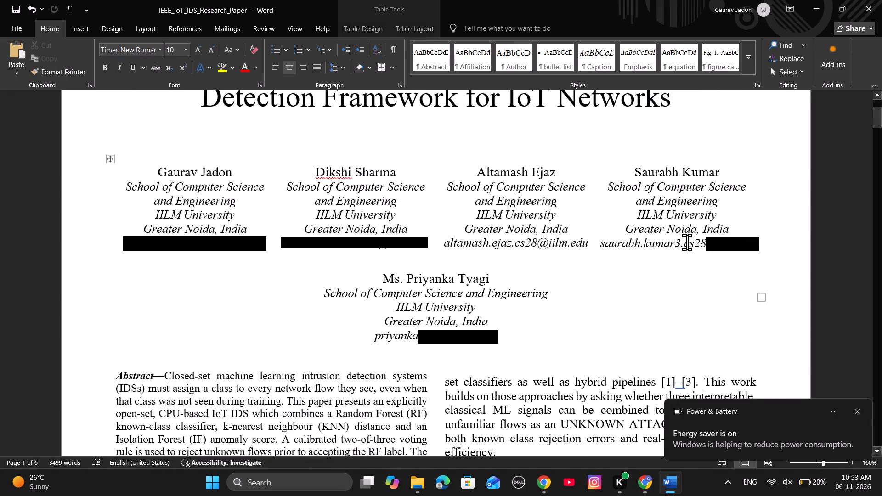
click(768, 244)
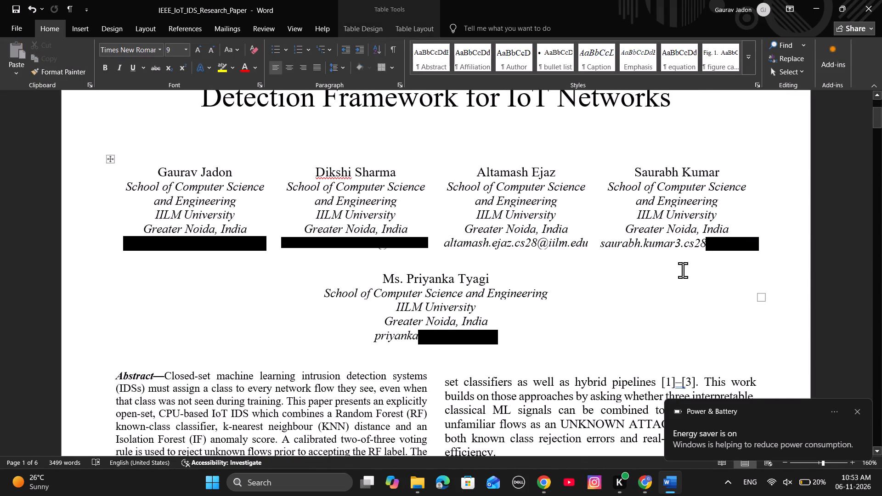
click(682, 270)
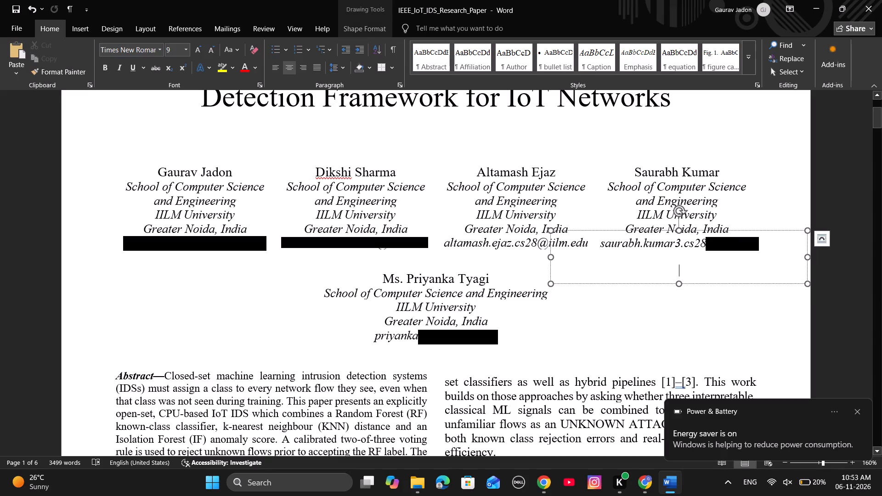
click(668, 283)
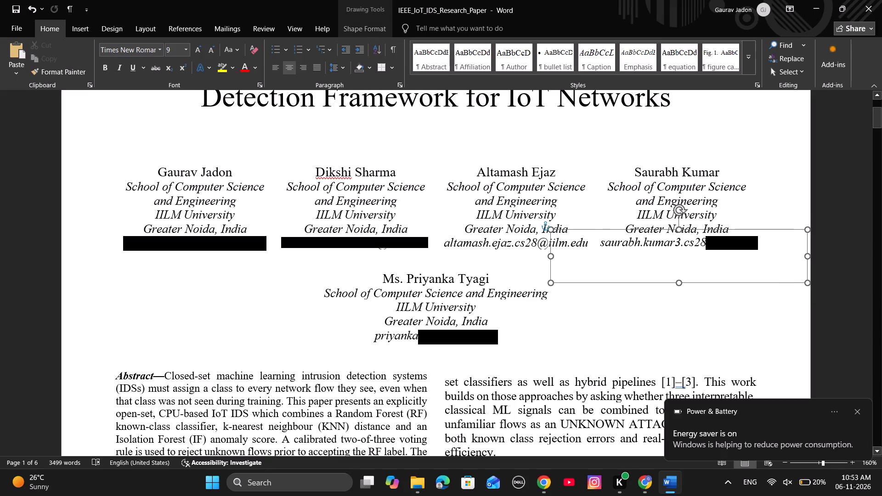
click(661, 308)
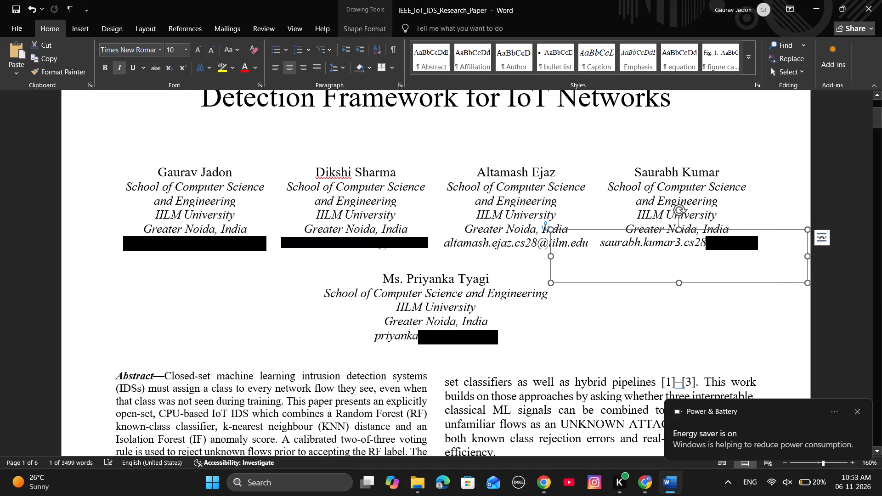
Review the whole author section, then check the layout of the abstract, introduction and second-page tables.
ctrl+scroll(661, 308, down, 4)
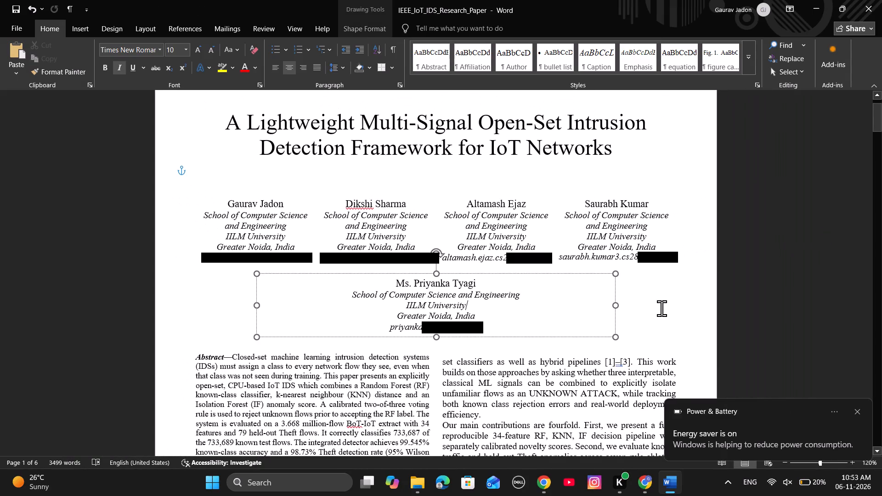
ctrl+scroll(661, 308, down, 2)
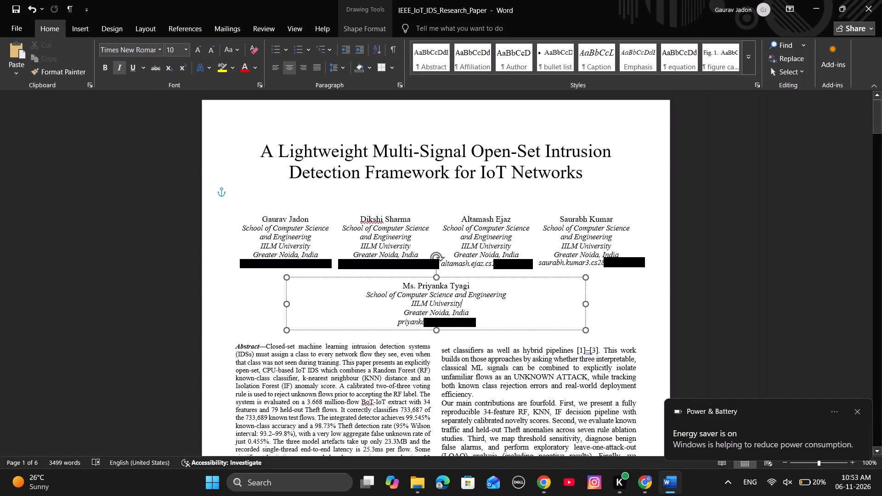
click(616, 320)
scroll(616, 320, down, 1)
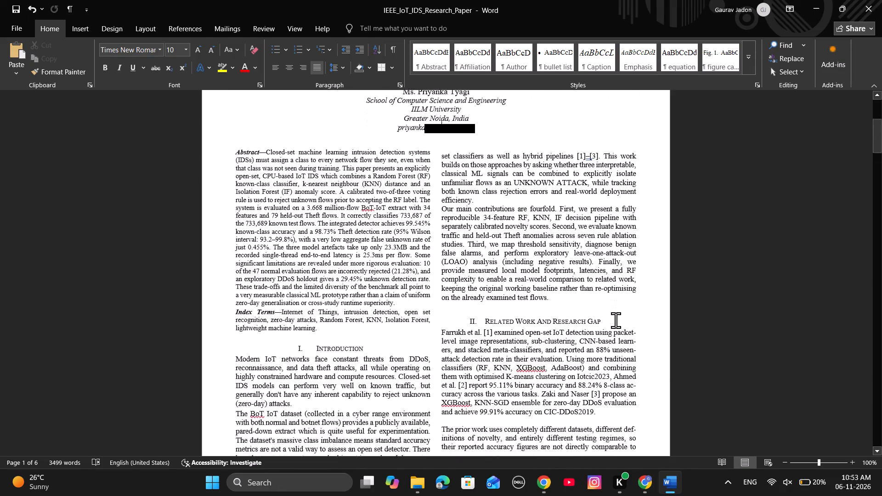
scroll(616, 320, down, 1)
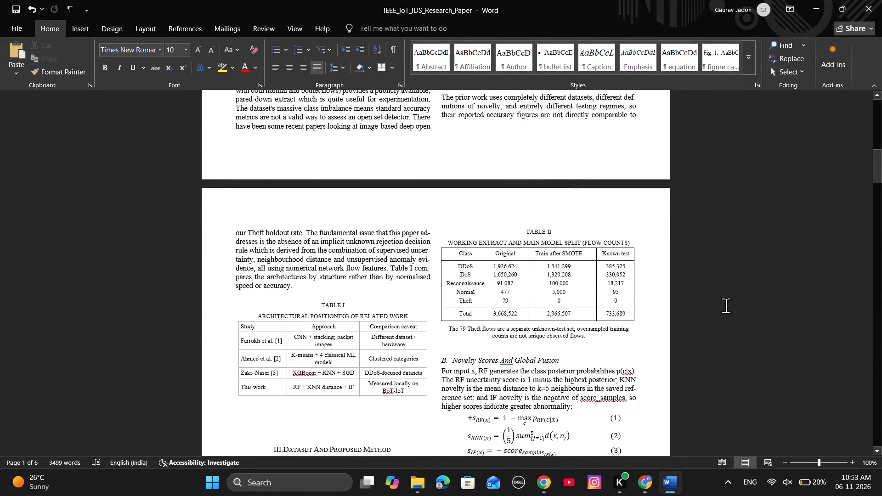
Save the research paper document.
key(ctrl+s)
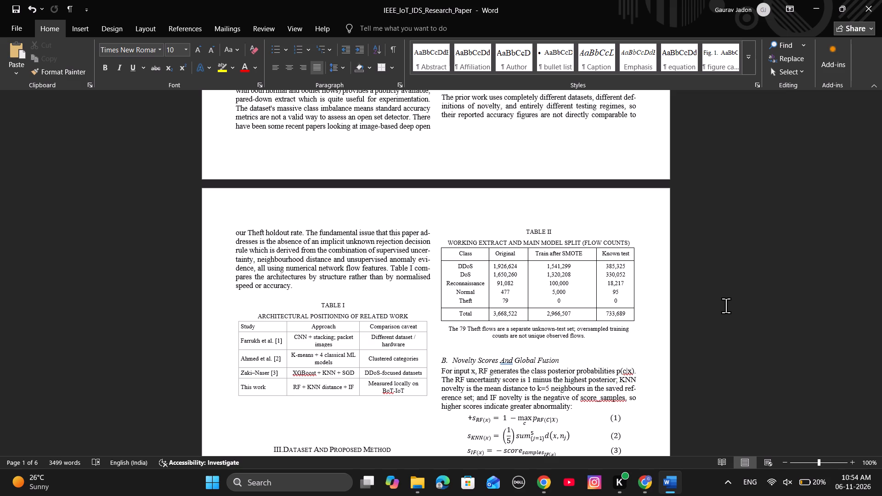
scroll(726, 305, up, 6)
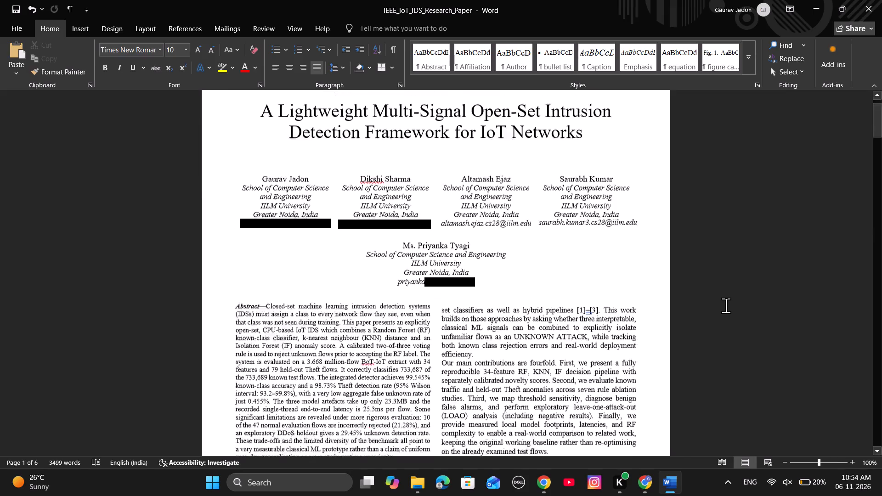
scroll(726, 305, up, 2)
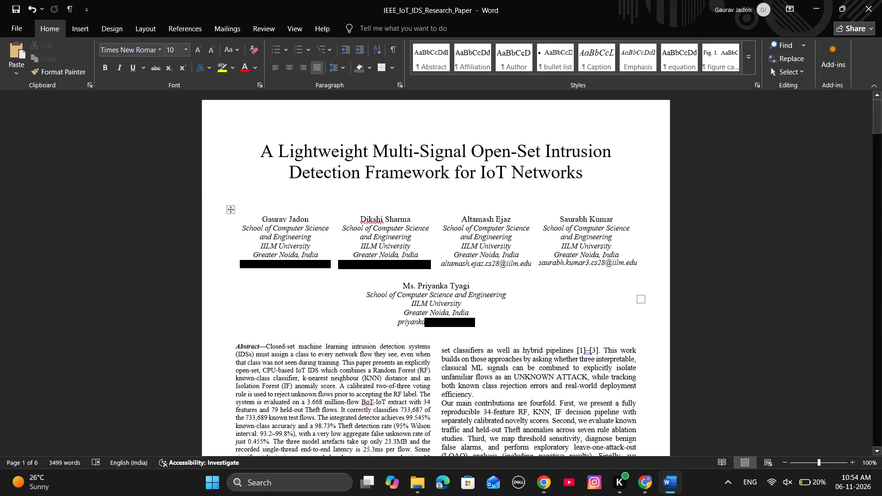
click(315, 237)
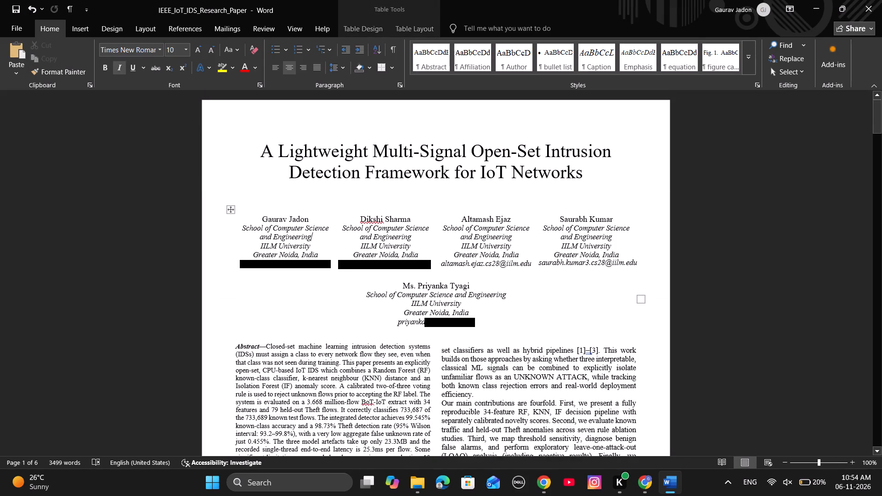
Replace the first author's "School of Computer Science and Engineering" affiliation with SCSE.
key(BackSpace)
key(BackSpace)
key(BackSpace)
key(BackSpace)
key(BackSpace)
key(BackSpace)
key(BackSpace)
key(BackSpace)
key(BackSpace)
key(BackSpace)
key(BackSpace)
key(BackSpace)
key(BackSpace)
key(BackSpace)
key(BackSpace)
key(BackSpace)
key(BackSpace)
key(BackSpace)
key(BackSpace)
key(BackSpace)
key(BackSpace)
key(BackSpace)
key(BackSpace)
key(BackSpace)
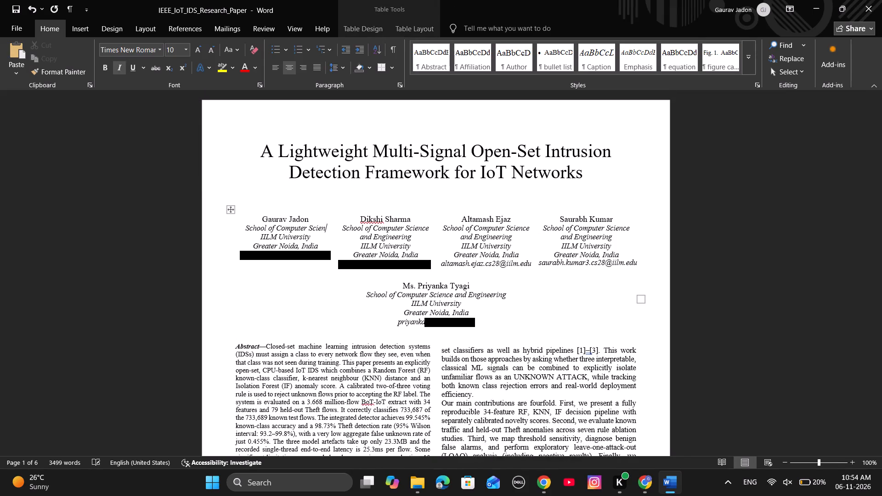
key(BackSpace)
key(BackSpace)
key(BackSpace)
key(BackSpace)
key(BackSpace)
key(BackSpace)
key(BackSpace)
key(BackSpace)
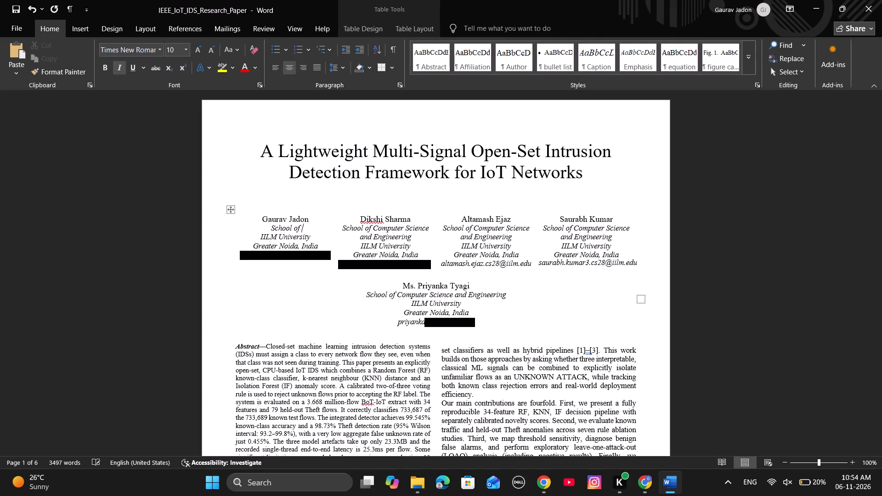
key(BackSpace)
key(BackSpace)
key(BackSpace)
key(BackSpace)
key(BackSpace)
key(BackSpace)
key(BackSpace)
key(BackSpace)
key(BackSpace)
text(CSE)
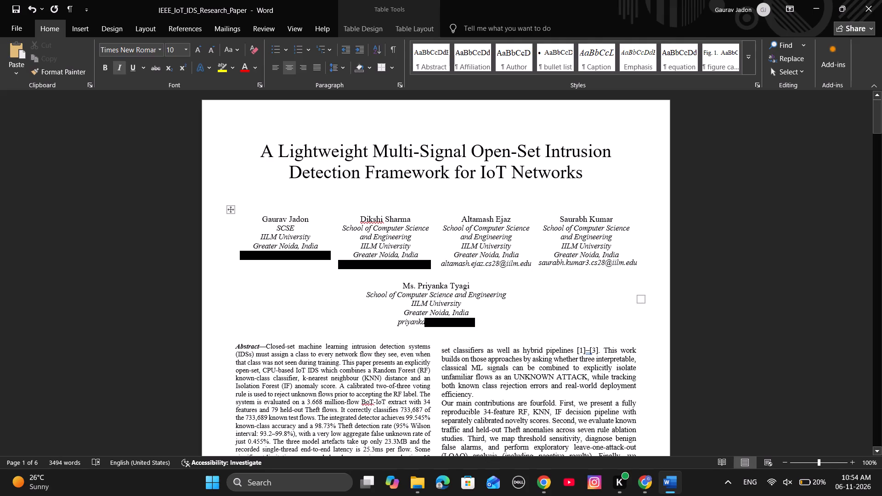
Replace the second author's school name with SCSE, keeping IILM University on its own line below.
drag(421, 238, 342, 229)
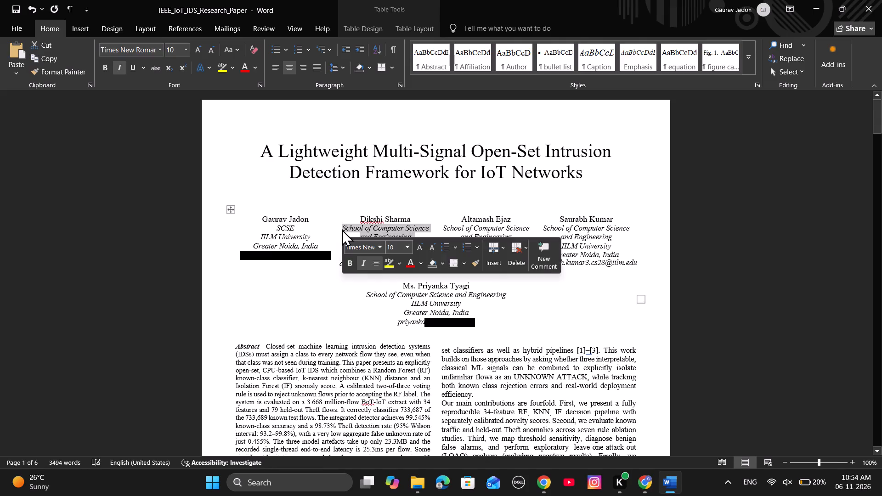
key(BackSpace)
text(SCE)
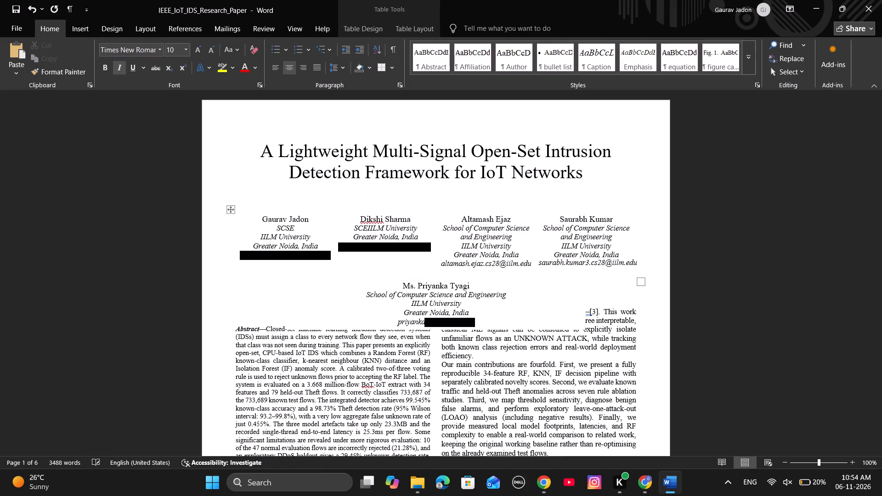
key(BackSpace)
text(SE)
key(Return)
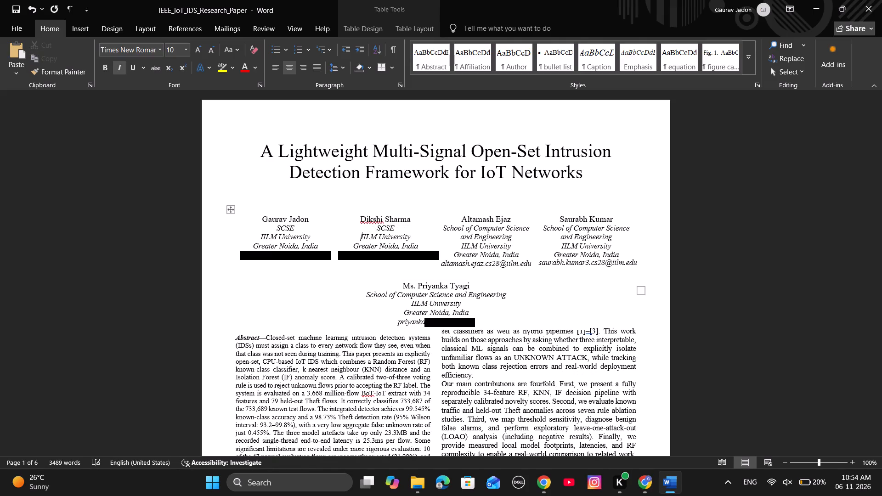
Replace the third author's "School of Computer Science and Engineering" affiliation with SCSE.
drag(515, 239, 483, 239)
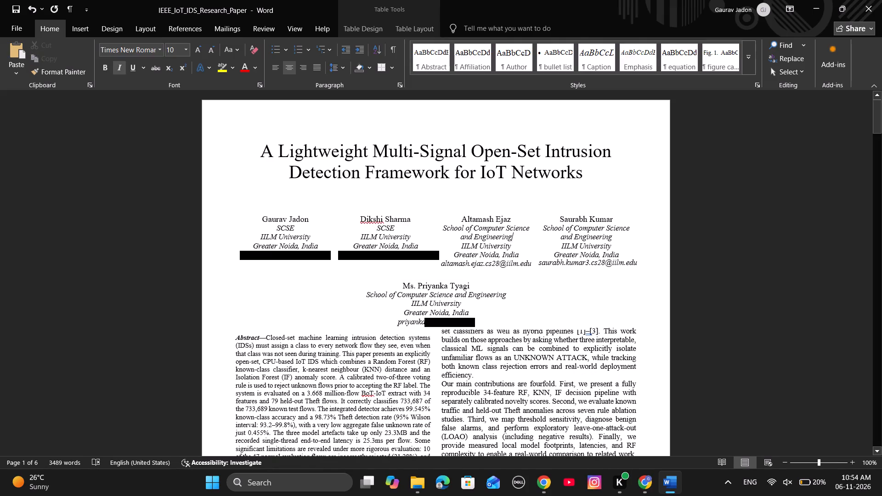
drag(483, 239, 443, 230)
key(BackSpace)
key(s)
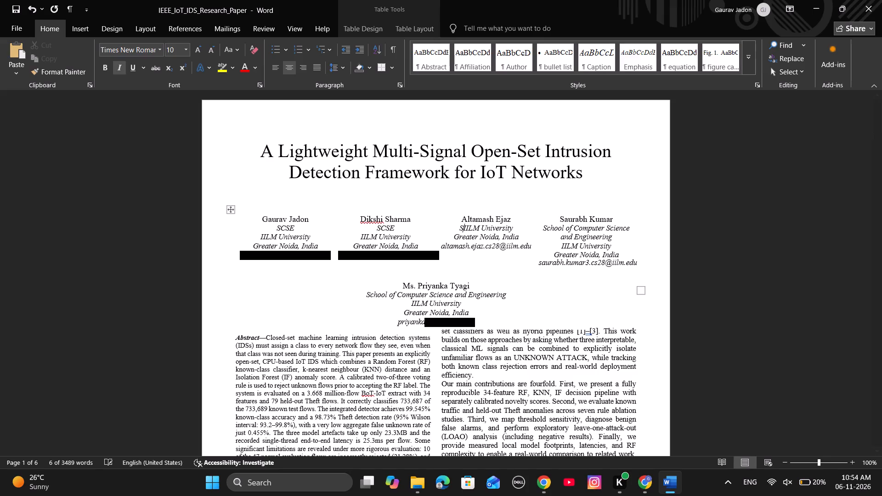
Complete the third author's school name as SCSE and put IILM University on its own line below.
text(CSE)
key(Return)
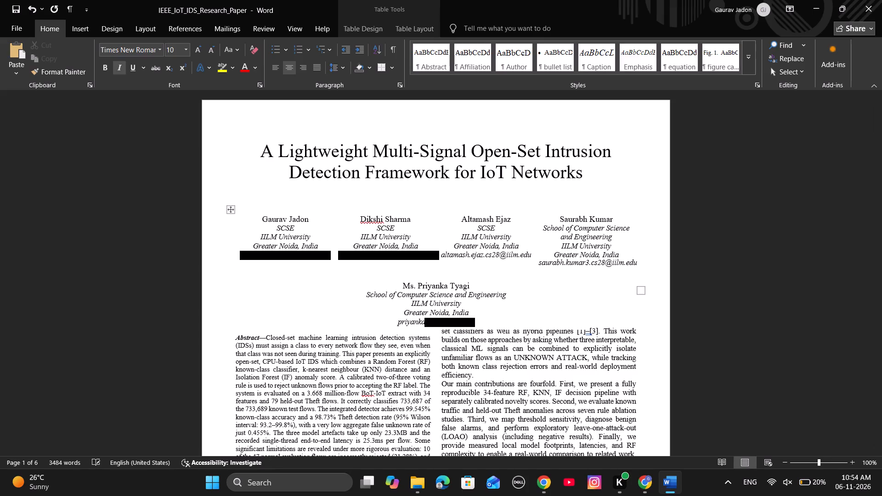
Replace the fourth author's "School of Computer Science and Engineering" affiliation with SCSE, keeping IILM University on its own line below.
drag(620, 239, 615, 237)
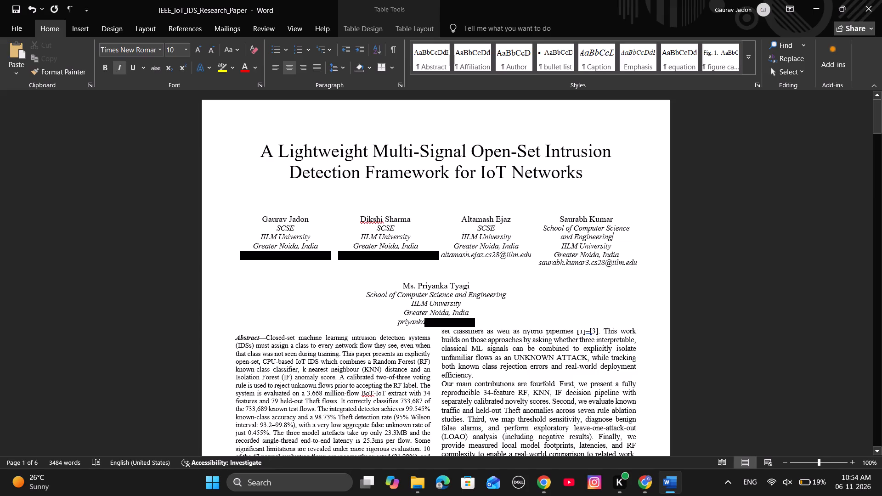
drag(615, 237, 549, 226)
key(BackSpace)
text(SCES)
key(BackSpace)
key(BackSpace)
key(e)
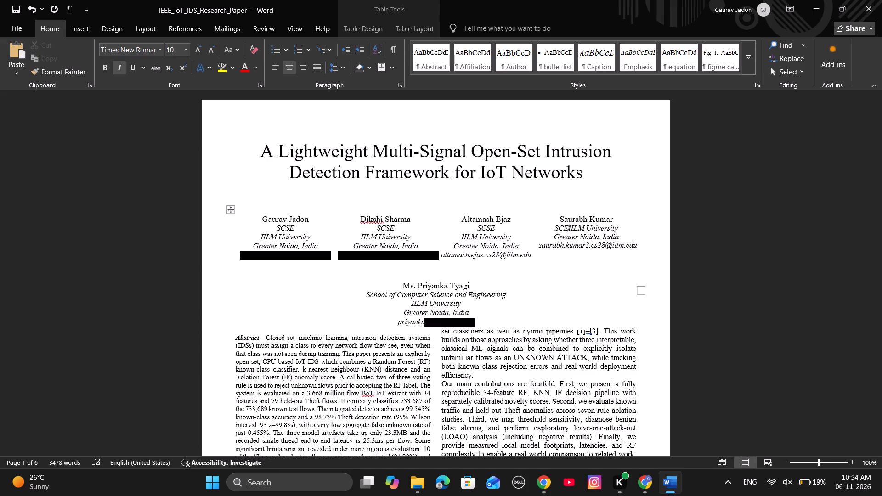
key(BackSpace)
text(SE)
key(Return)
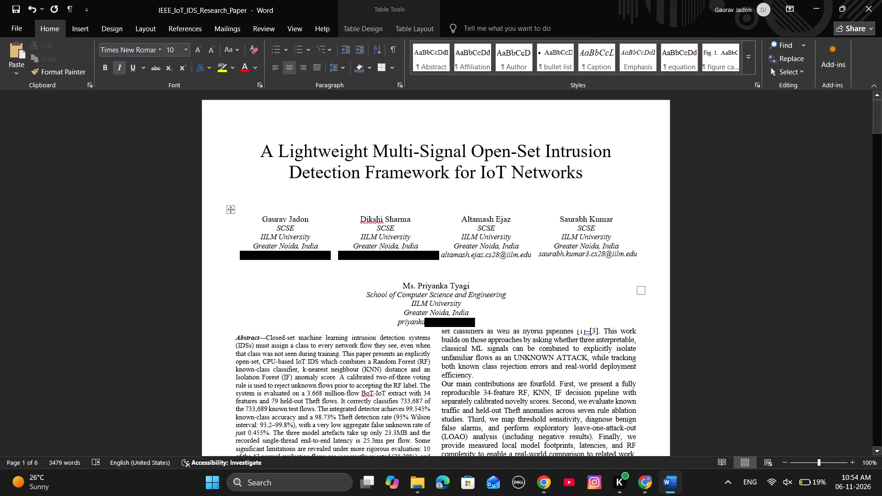
Replace the school name in the centred fifth author block with SCSE, keeping IILM University on its own line below.
drag(517, 293, 365, 295)
key(BackSpace)
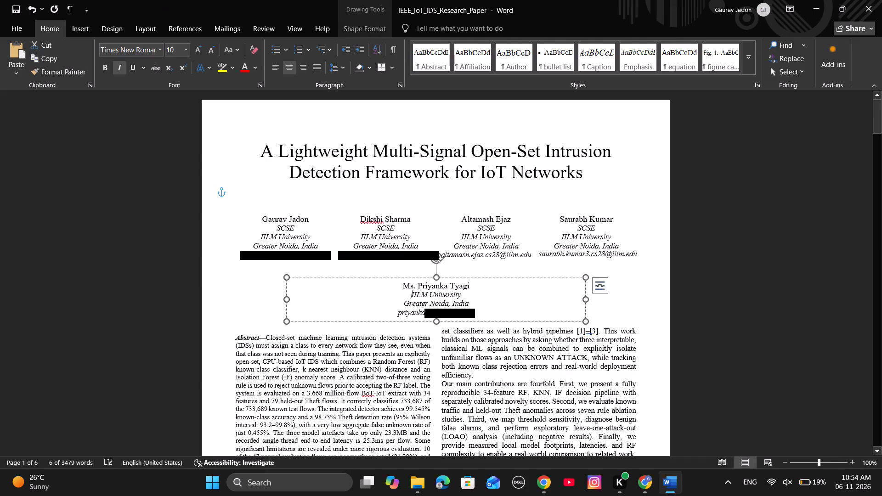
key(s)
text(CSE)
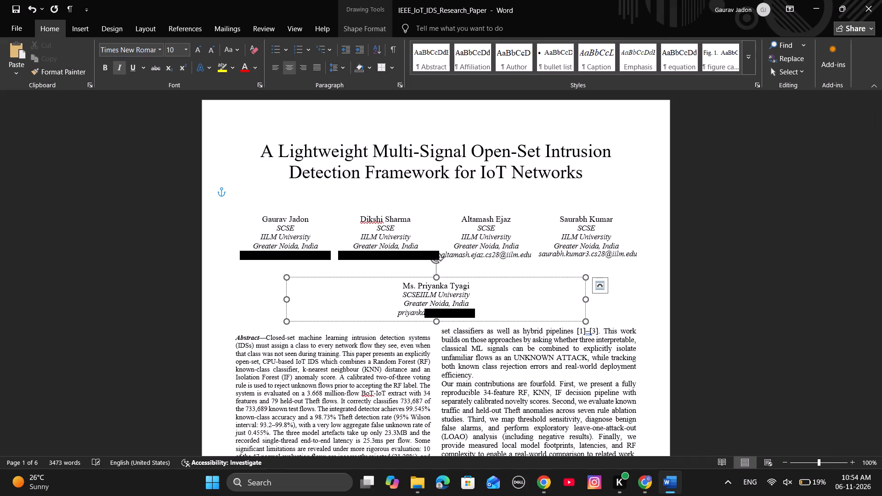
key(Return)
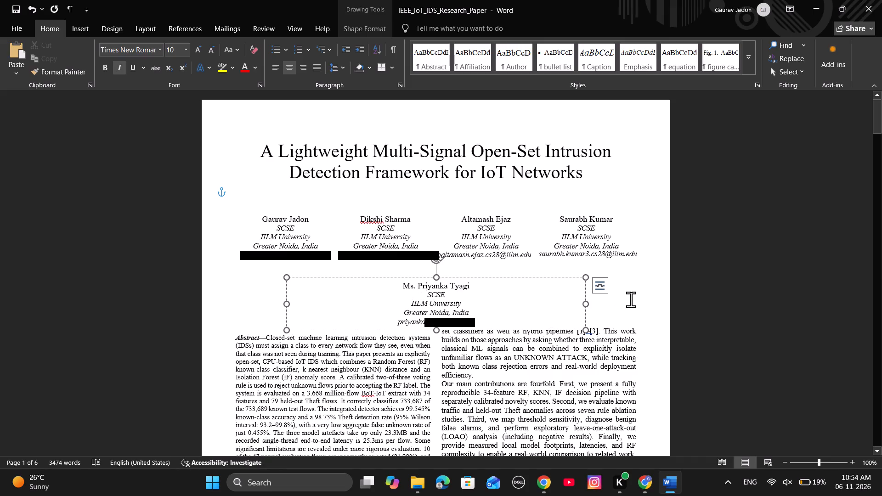
click(631, 299)
Move the fifth author's text box up, closer to the four-author row and clear of the body text, keeping it horizontally centred.
click(473, 316)
drag(479, 329, 479, 320)
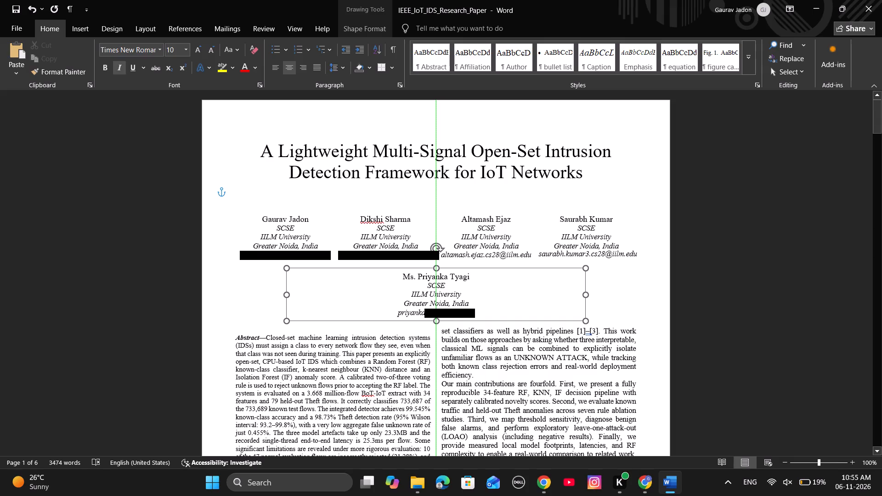
drag(479, 320, 479, 316)
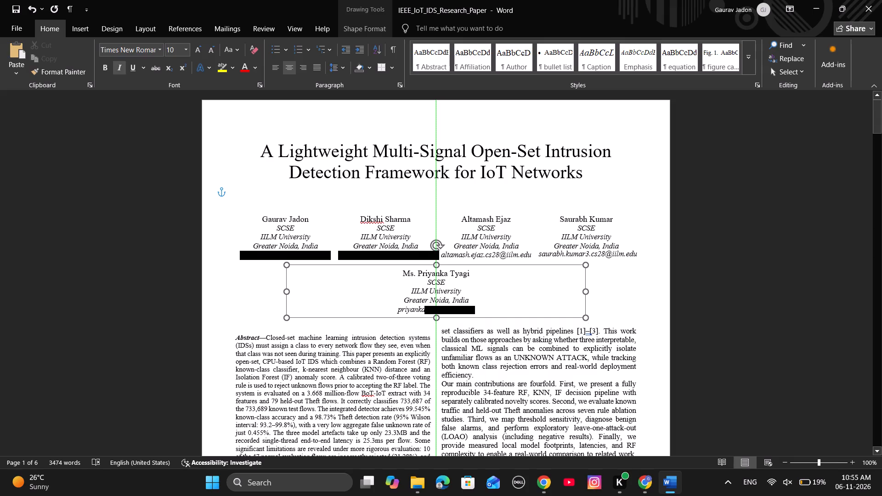
drag(479, 316, 479, 316)
click(616, 321)
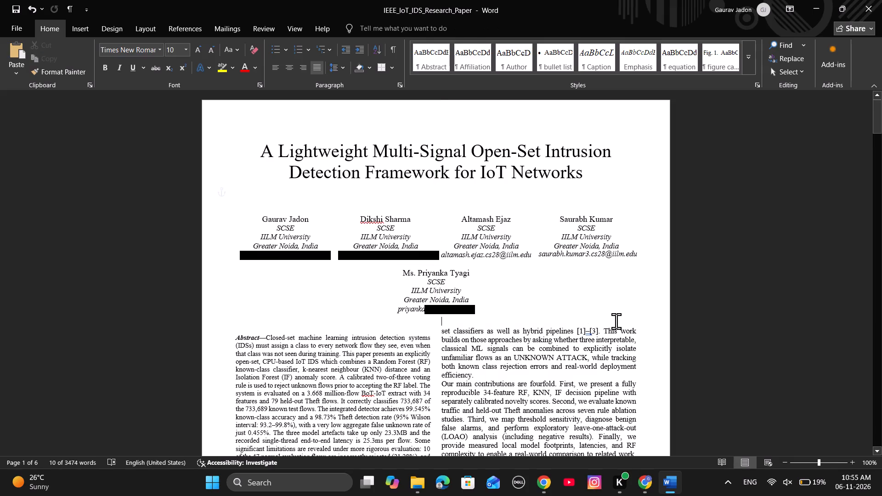
Place the insertion point at the fourth author's e-mail line in the author table.
click(608, 259)
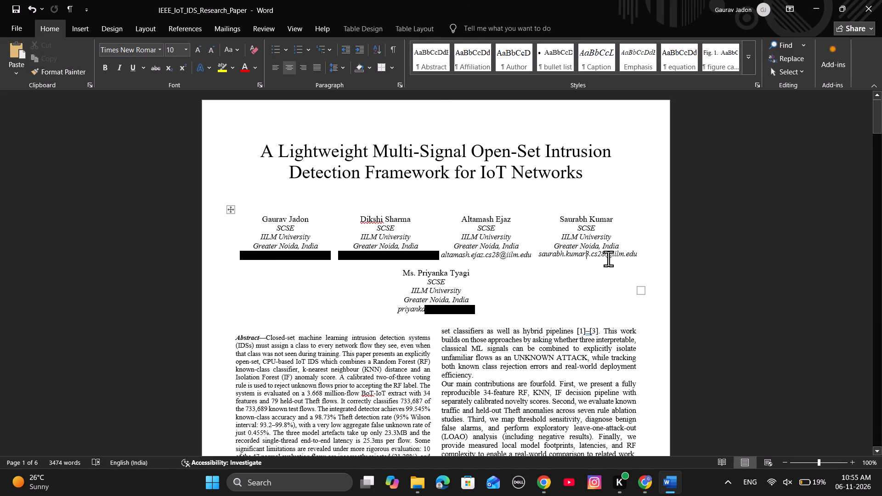
click(655, 254)
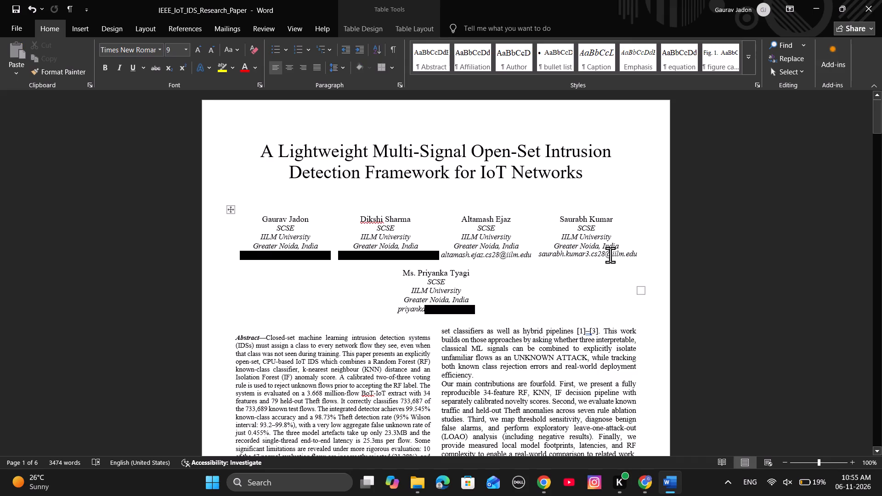
Nudge the fourth author's e-mail text box slightly down and right so it lines up with the third author's e-mail.
ctrl+scroll(610, 255, up, 6)
click(611, 281)
triple_click(611, 281)
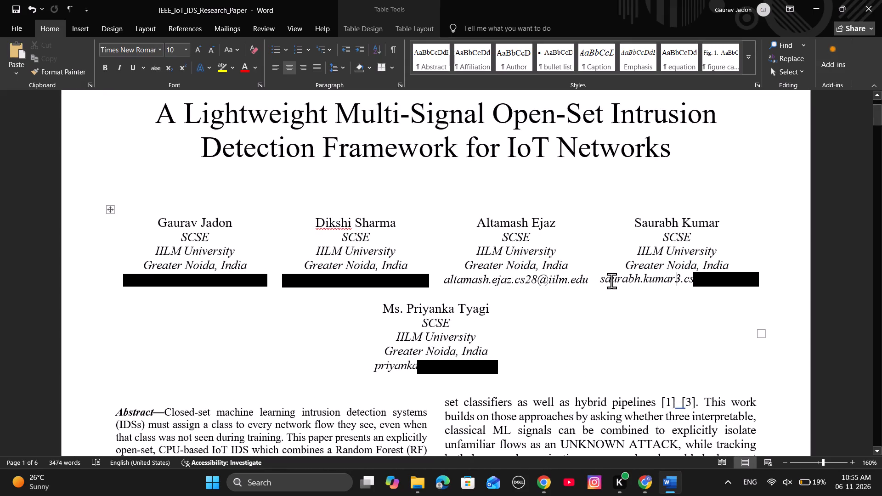
click(611, 281)
click(626, 309)
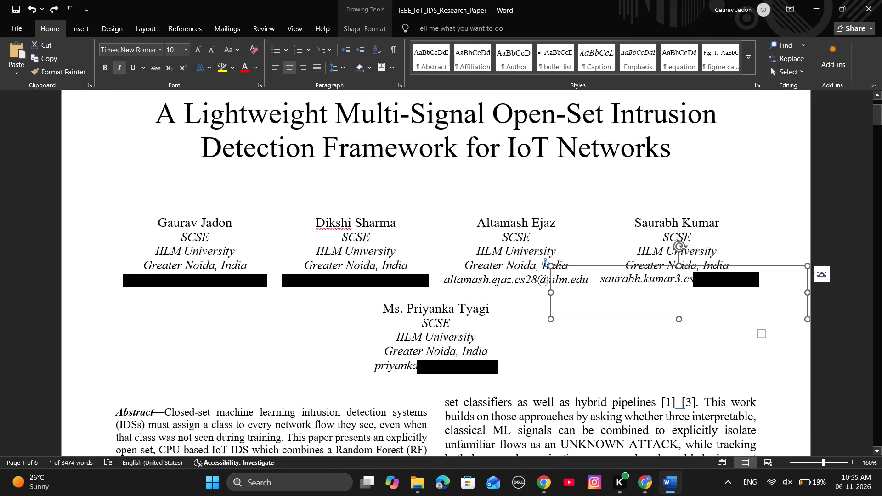
click(628, 317)
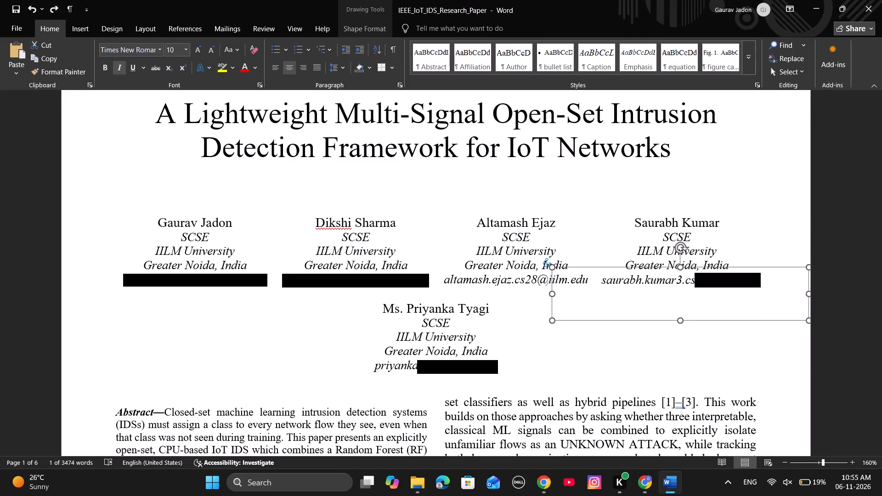
click(637, 336)
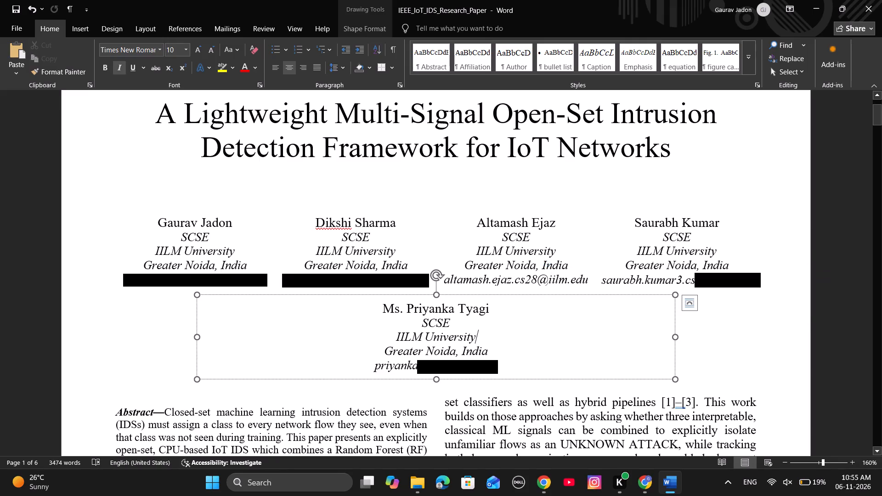
click(757, 340)
Delete the empty line above the Abstract to close the gap beneath the supervisor's details.
scroll(757, 340, down, 1)
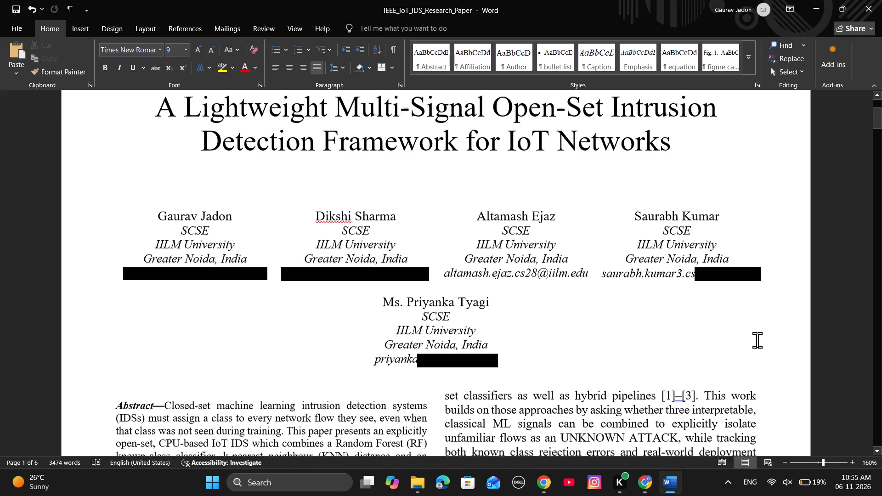
scroll(757, 340, down, 1)
ctrl+scroll(757, 340, down, 1)
scroll(757, 340, up, 1)
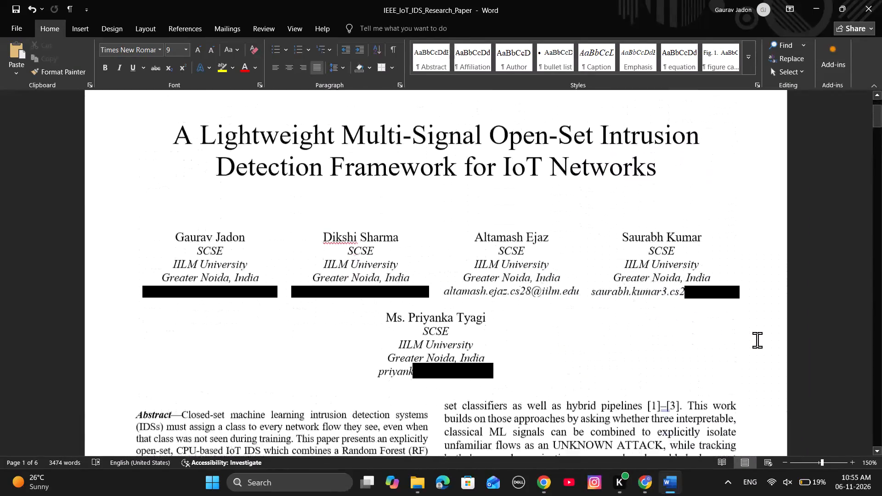
scroll(757, 340, up, 1)
click(137, 325)
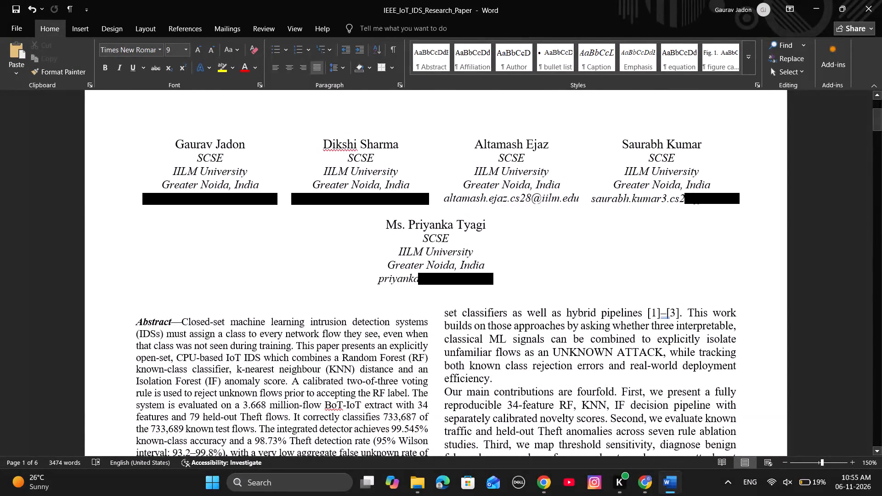
key(BackSpace)
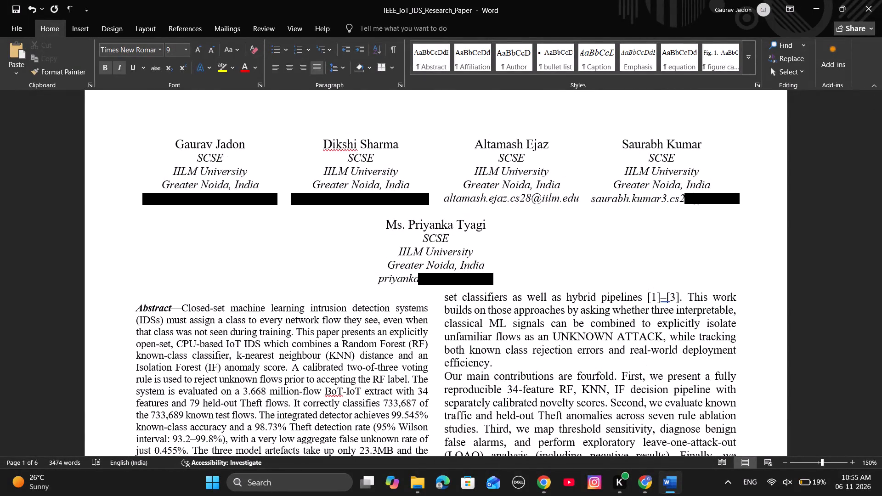
key(BackSpace)
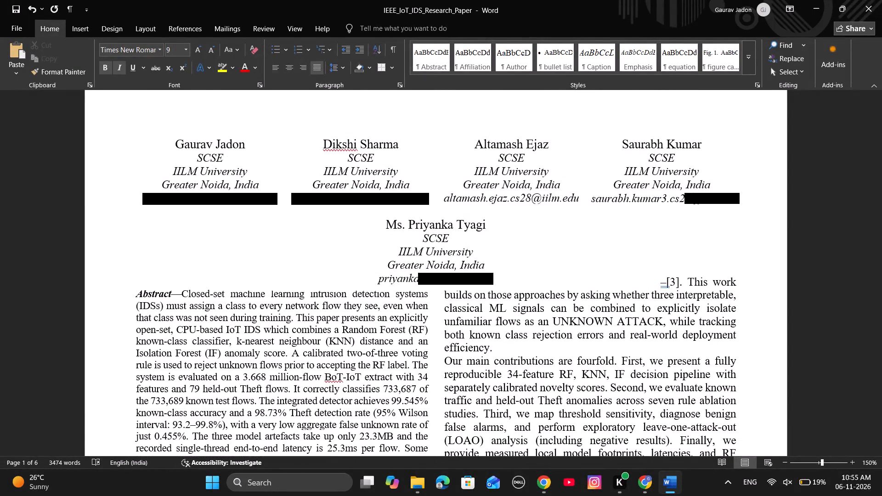
Insert an empty line above the Abstract to move it down from the supervisor's details.
key(Return)
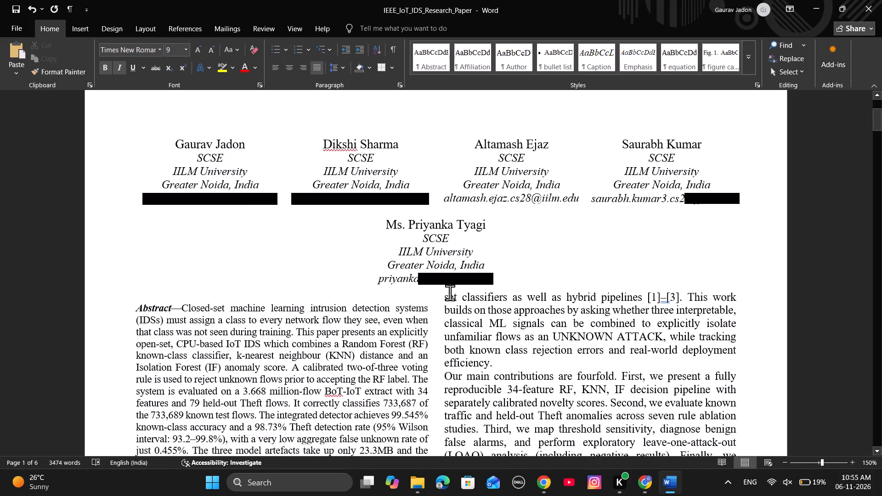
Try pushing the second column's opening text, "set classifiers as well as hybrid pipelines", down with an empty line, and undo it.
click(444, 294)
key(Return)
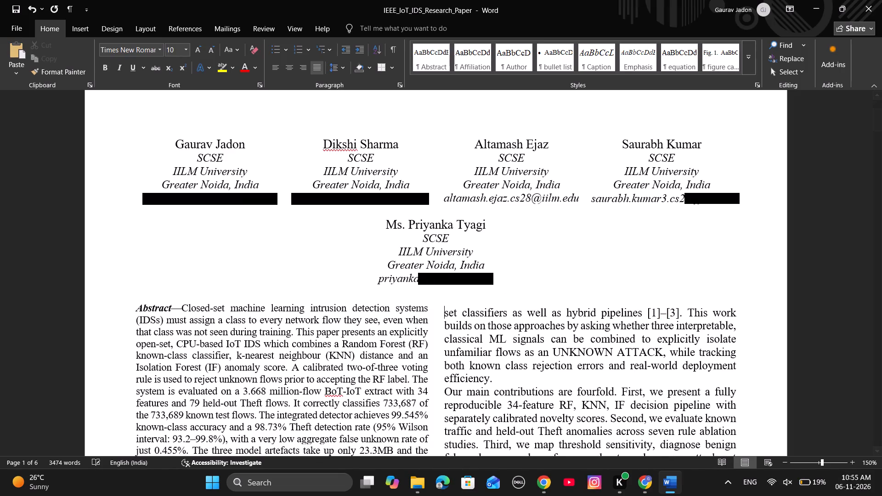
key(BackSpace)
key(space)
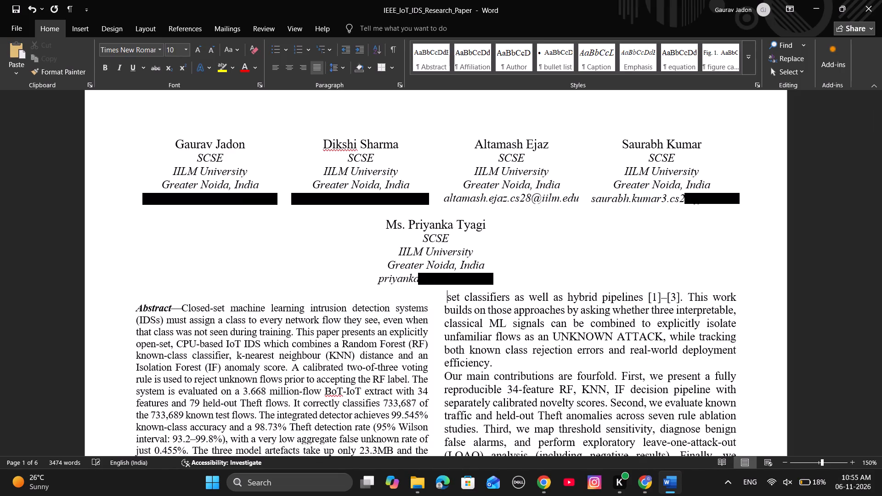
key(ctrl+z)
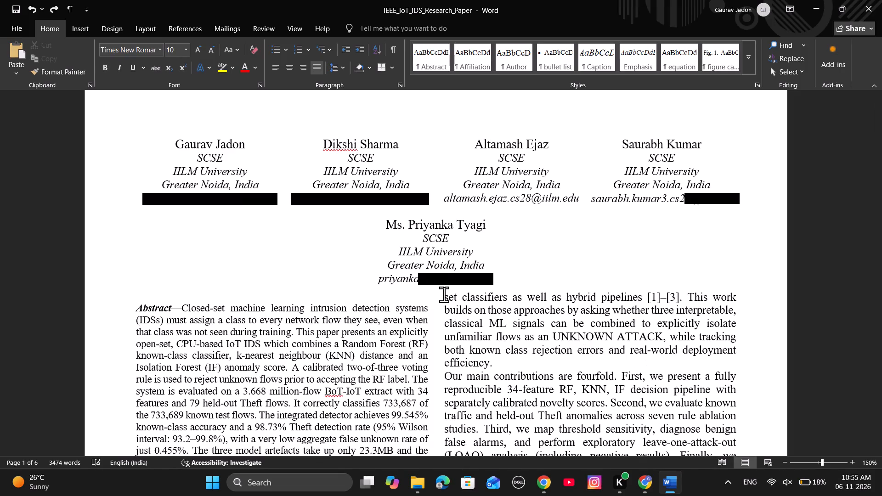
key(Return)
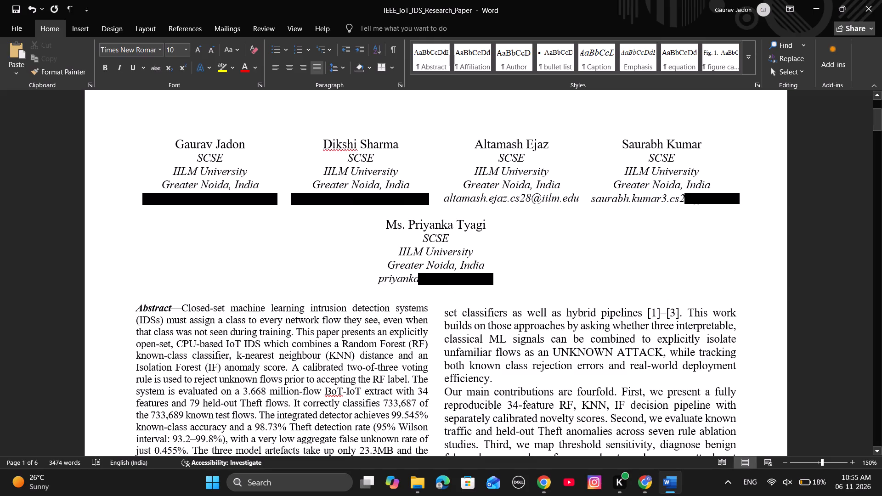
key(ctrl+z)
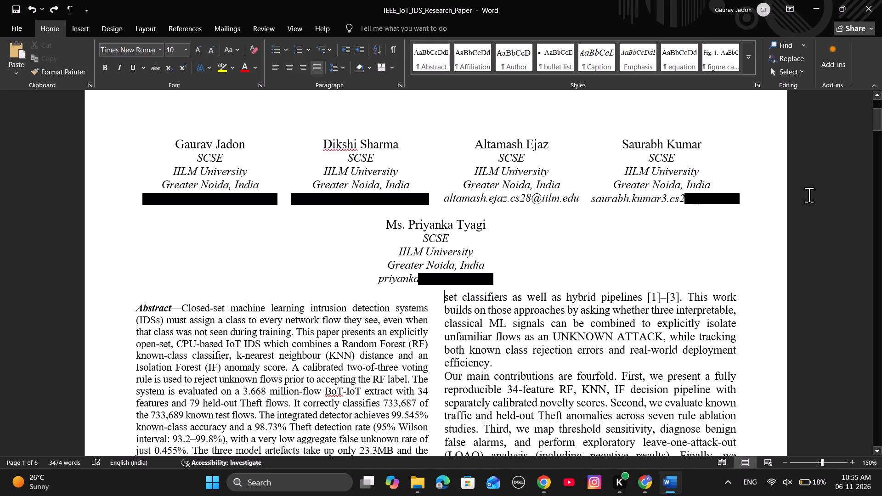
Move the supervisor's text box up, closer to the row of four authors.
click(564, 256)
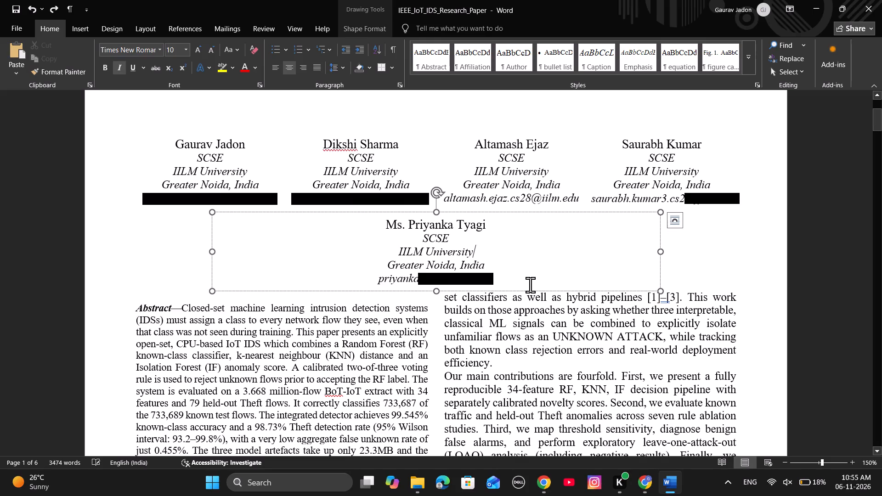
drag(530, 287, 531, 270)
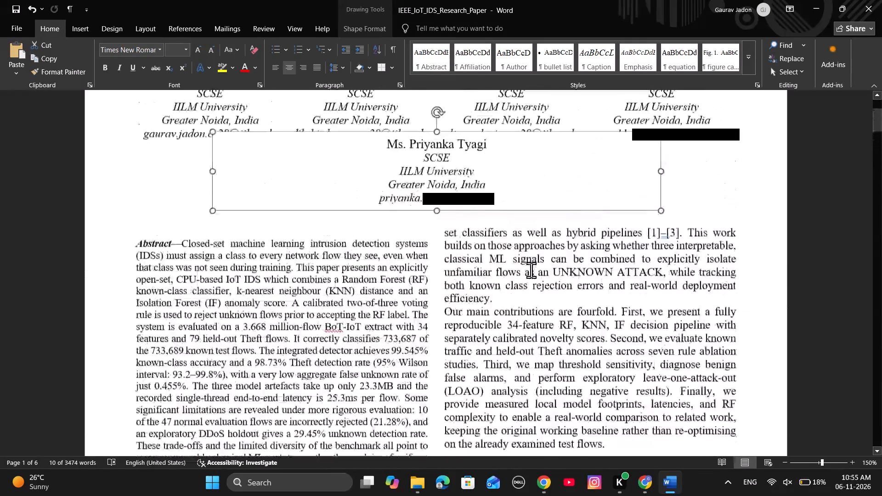
Insert an empty line before "set classifiers" at the top of the second column.
click(445, 301)
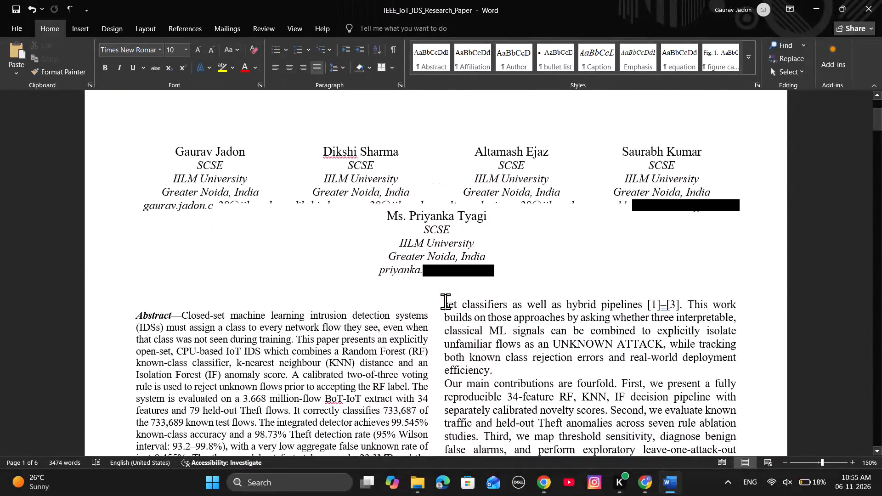
key(Return)
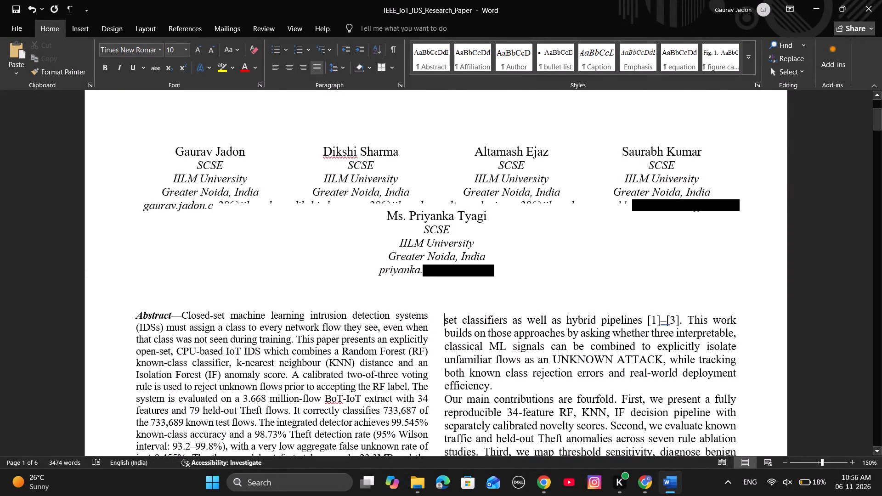
Move the supervisor's text box back down, centred on the page just beneath the four authors' e-mail lines.
drag(474, 279, 473, 294)
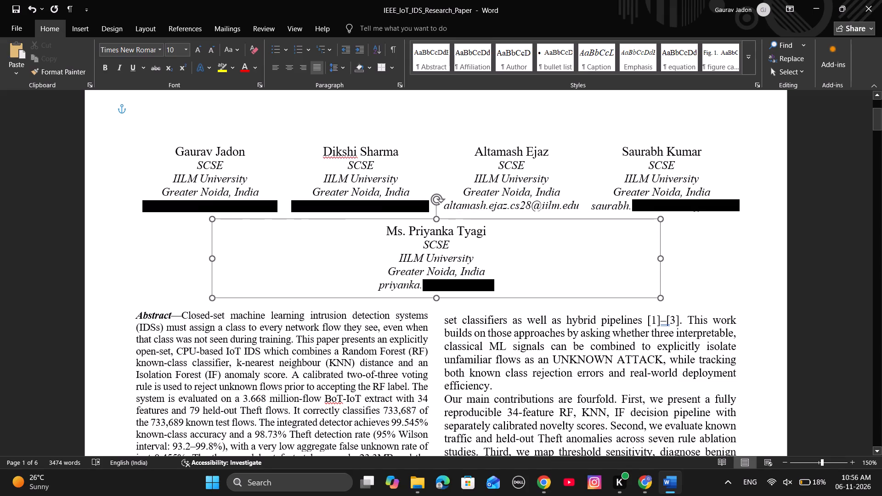
drag(473, 294, 472, 292)
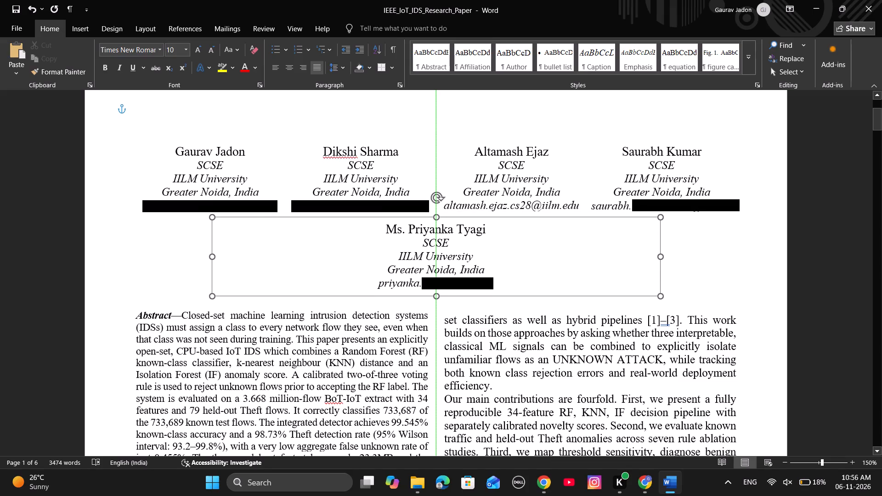
click(445, 321)
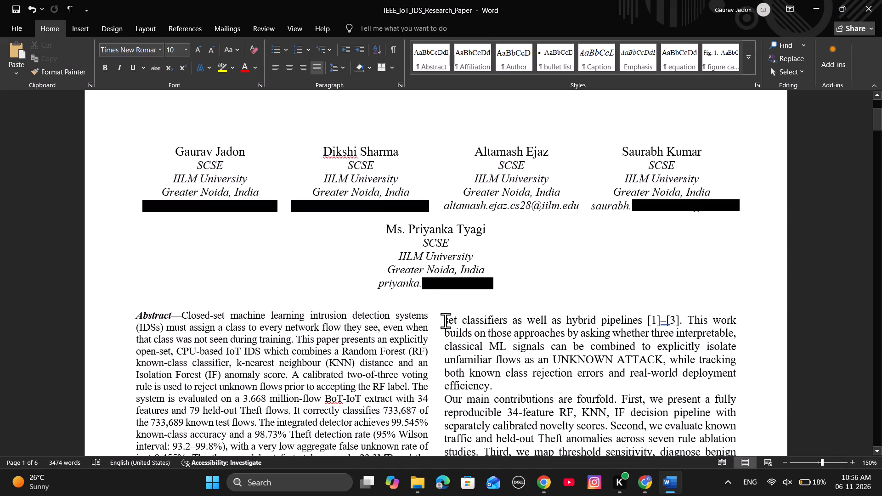
Insert spaces before "set classifiers as well as hybrid pipelines" in the second column until that line starts level with the Abstract.
key(BackSpace)
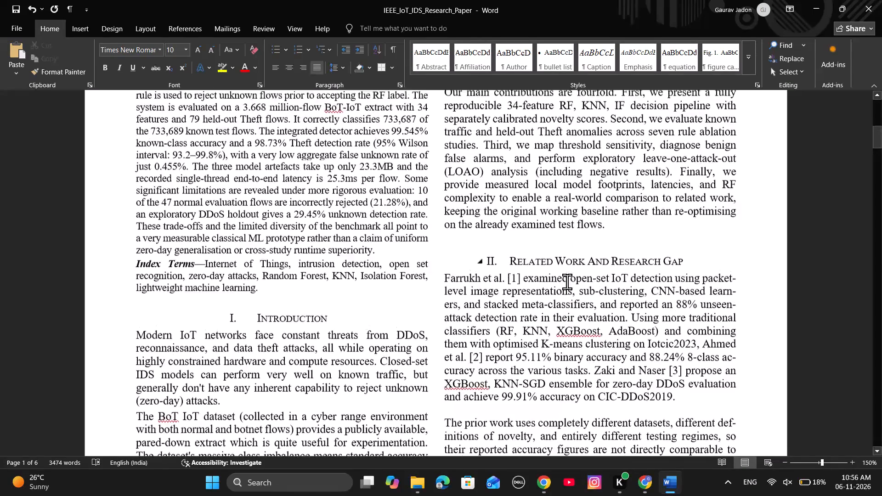
key(space)
key(space)
key(space)
key(space)
key(space)
key(space)
key(space)
key(space)
key(space)
key(space)
key(space)
key(space)
key(space)
key(space)
key(space)
key(space)
key(space)
key(space)
key(space)
key(space)
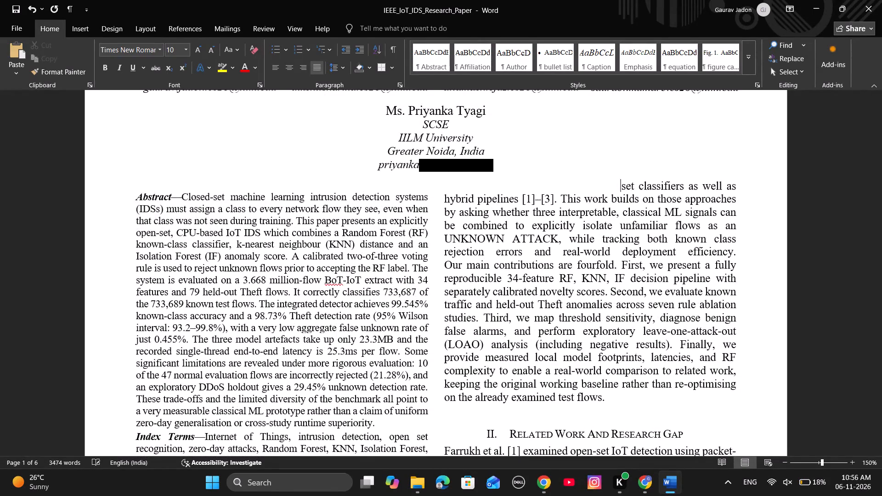
key(space)
key(space)
key(space)
key(space)
key(space)
key(space)
key(space)
key(space)
key(space)
key(space)
key(space)
key(space)
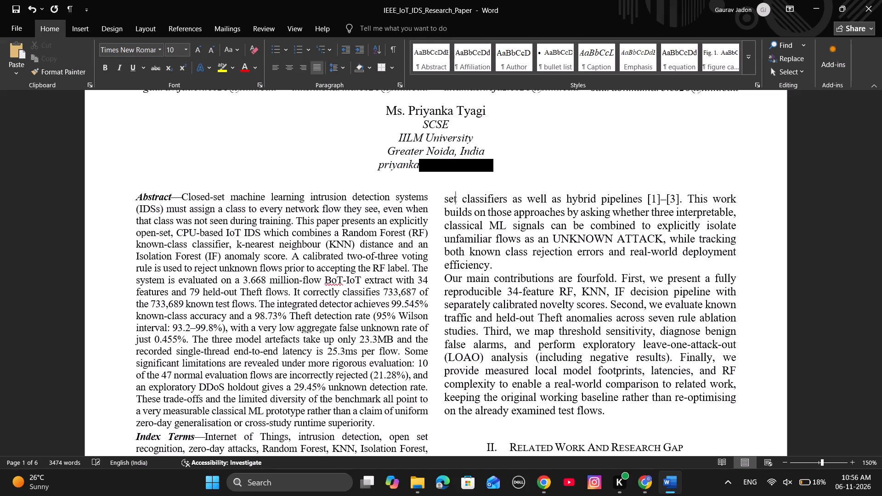
click(595, 188)
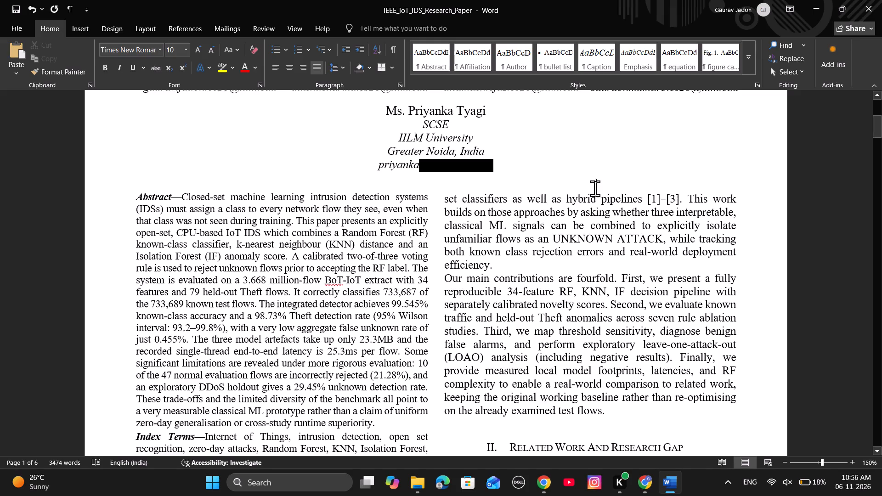
click(645, 157)
click(729, 150)
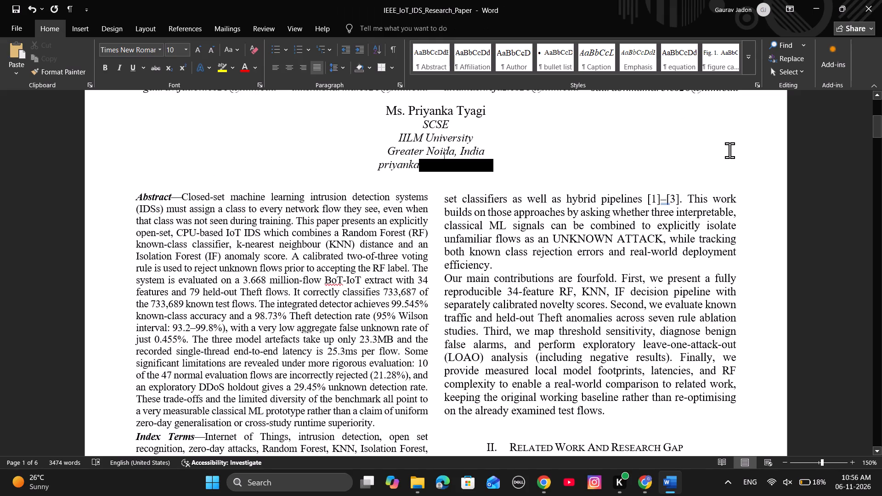
Review the layout of the first two pages, from the author block down to Table II.
scroll(729, 150, down, 3)
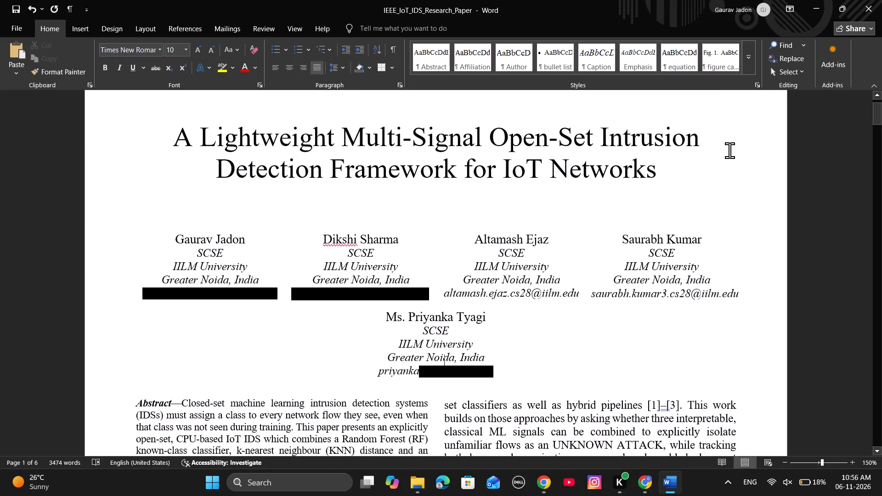
scroll(729, 150, down, 2)
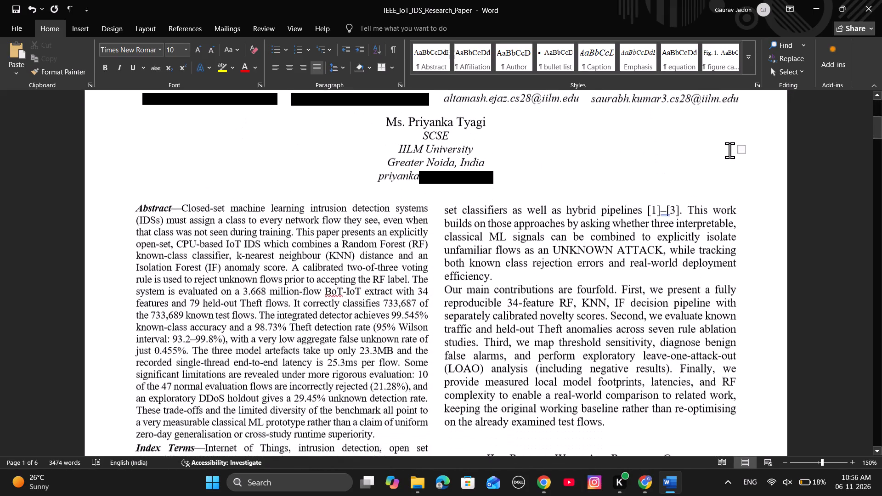
scroll(729, 150, down, 1)
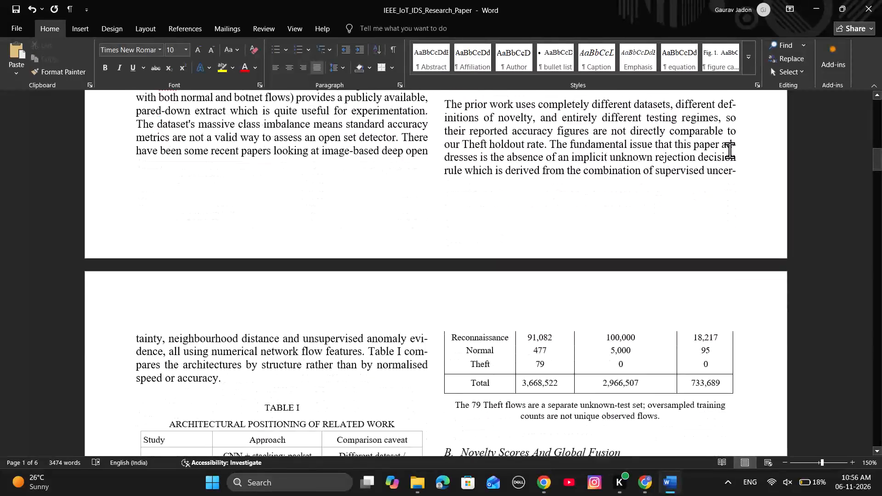
scroll(729, 150, down, 1)
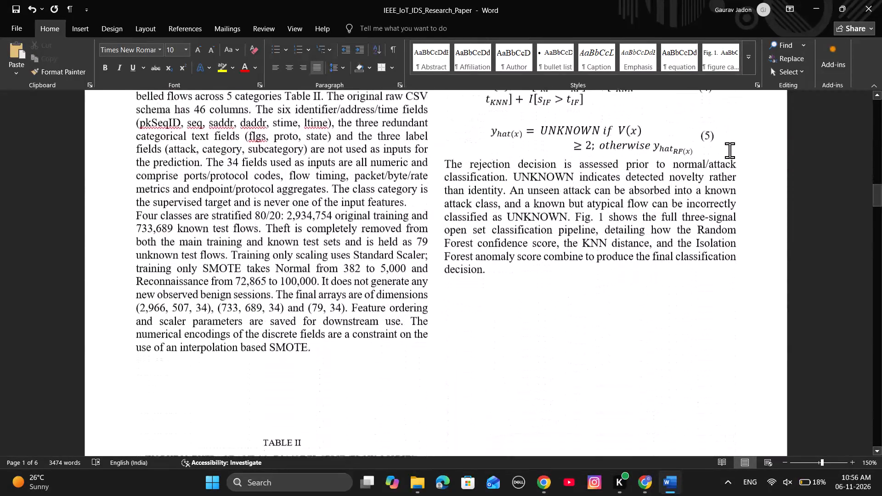
scroll(729, 150, down, 1)
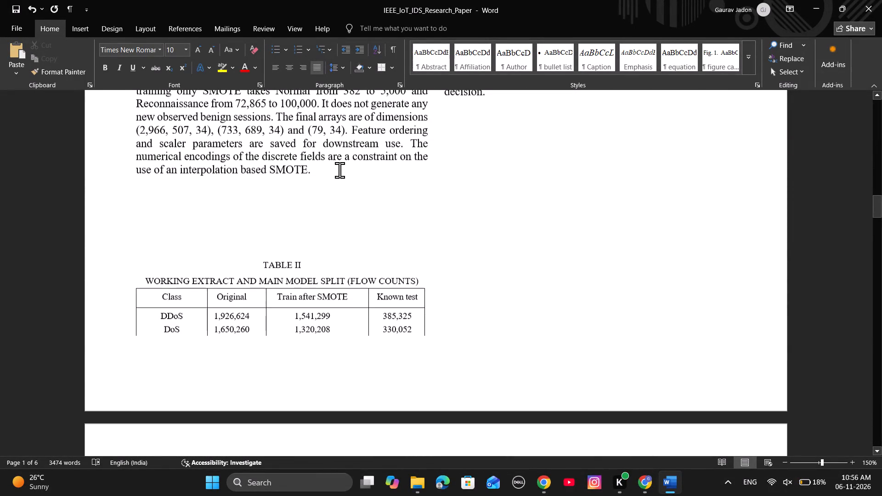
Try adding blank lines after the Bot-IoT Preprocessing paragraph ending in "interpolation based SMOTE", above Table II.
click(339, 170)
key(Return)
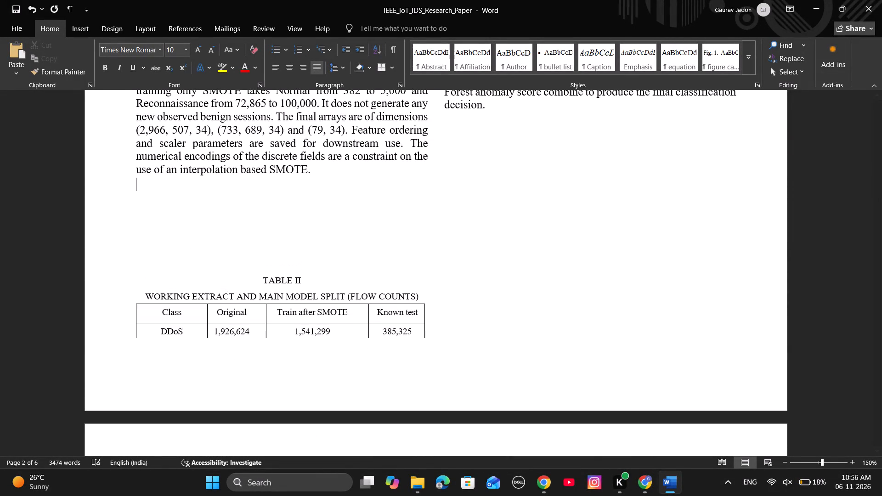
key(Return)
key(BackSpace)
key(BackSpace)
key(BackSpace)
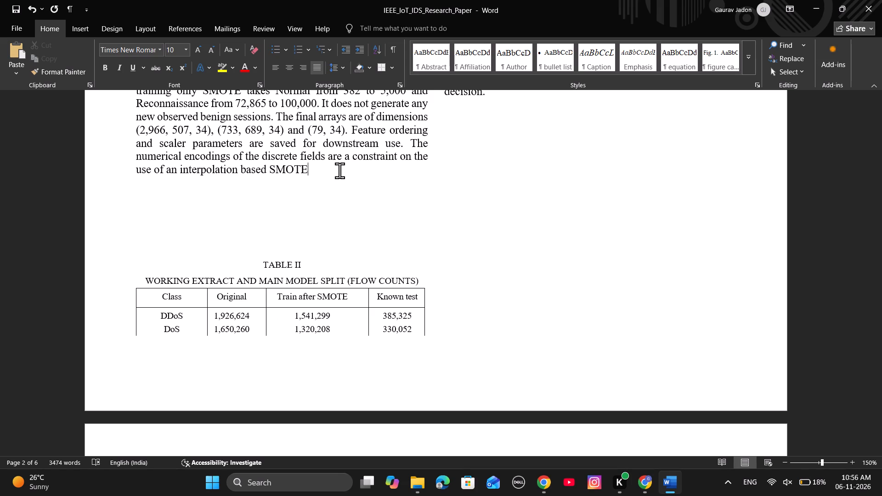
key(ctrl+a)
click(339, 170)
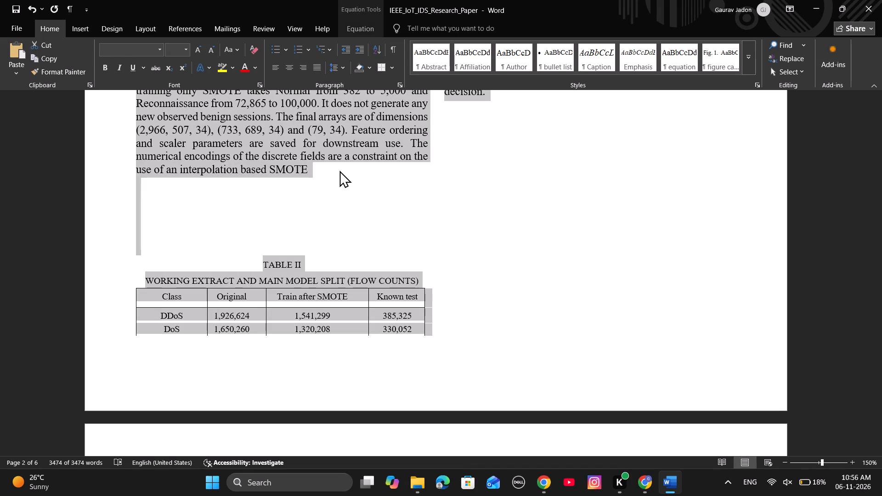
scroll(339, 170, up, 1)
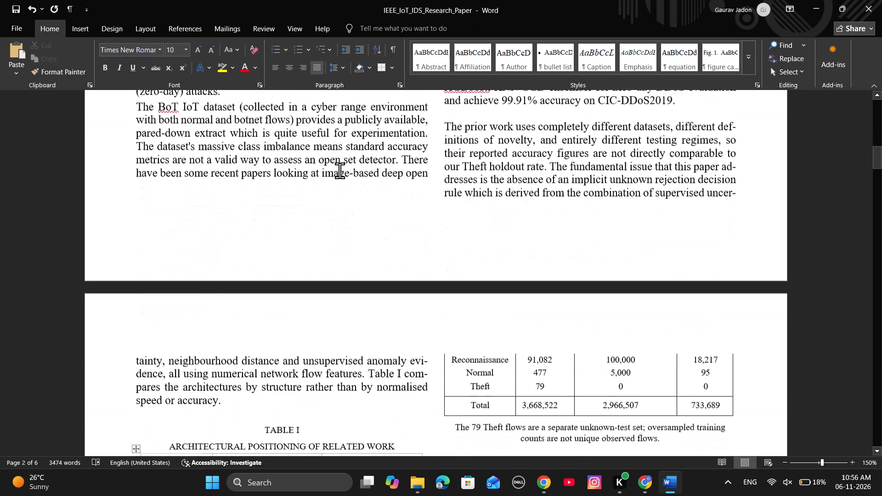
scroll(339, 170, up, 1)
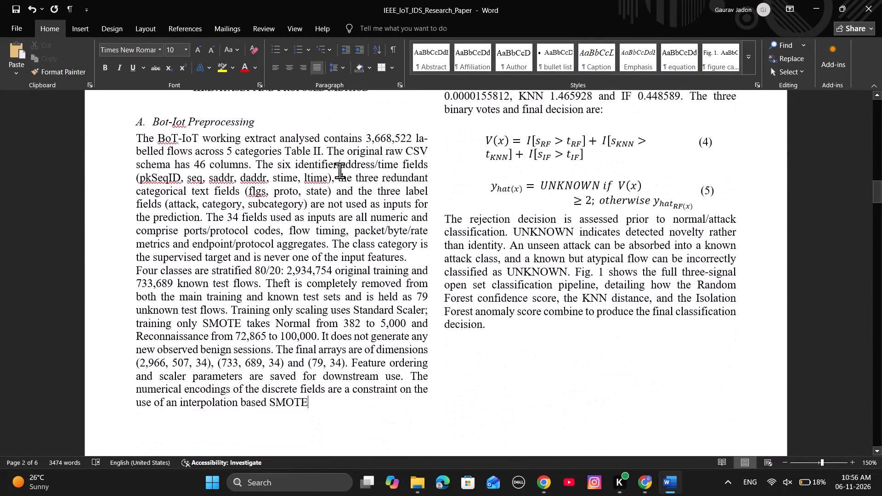